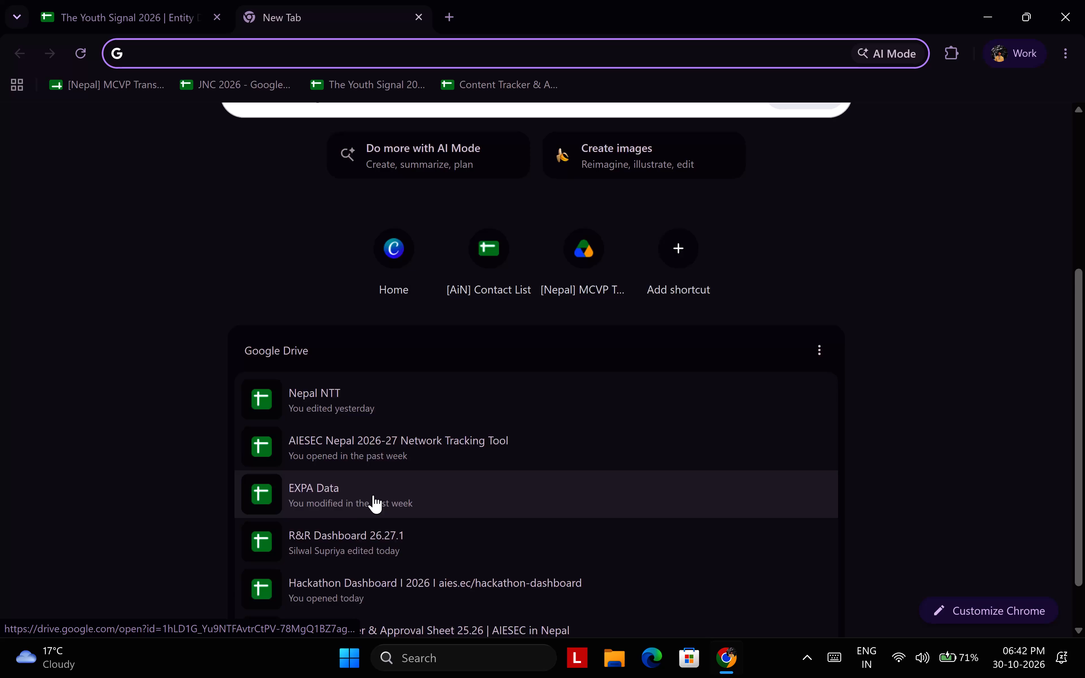
Open the R&R Dashboard 26.27.1 spreadsheet from the recent Google Drive files.
left_click(390, 482)
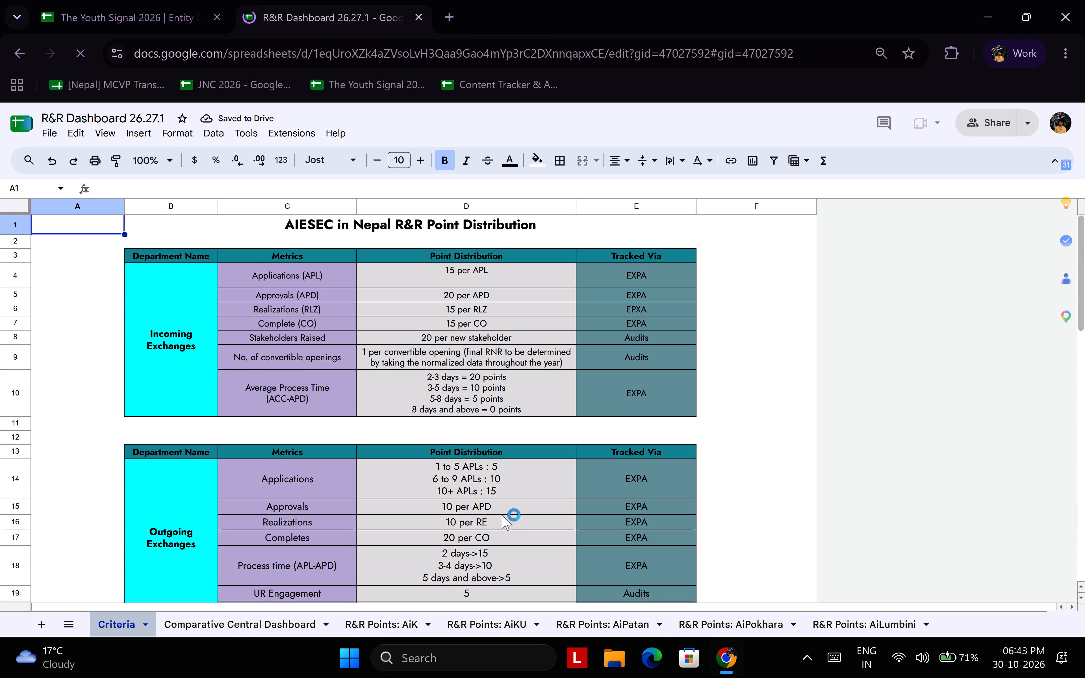
Examine the tables and charts for operations and back office on the Comparative Central Dashboard sheet.
left_click(296, 625)
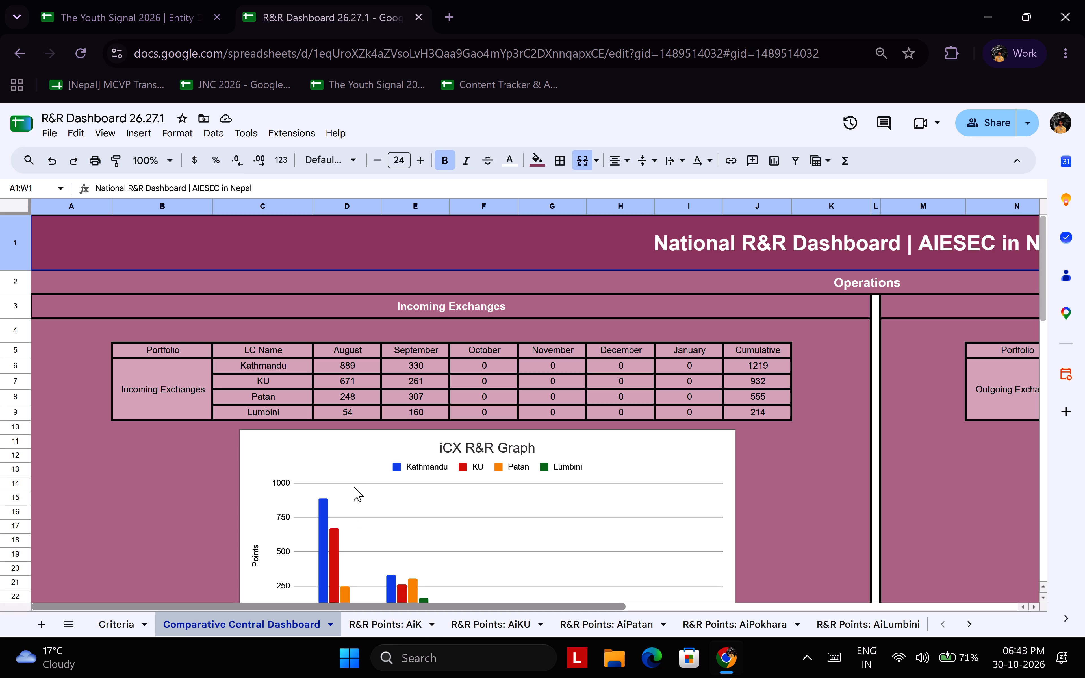
scroll(353, 462, "up", 1)
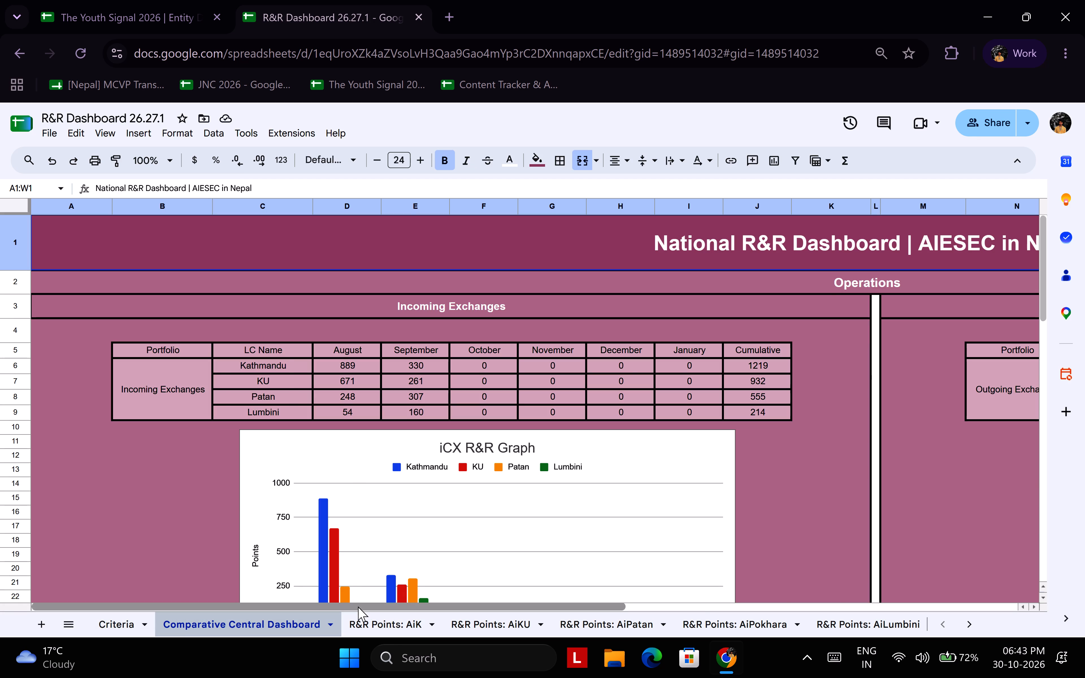
left_click_drag(368, 607, 681, 564)
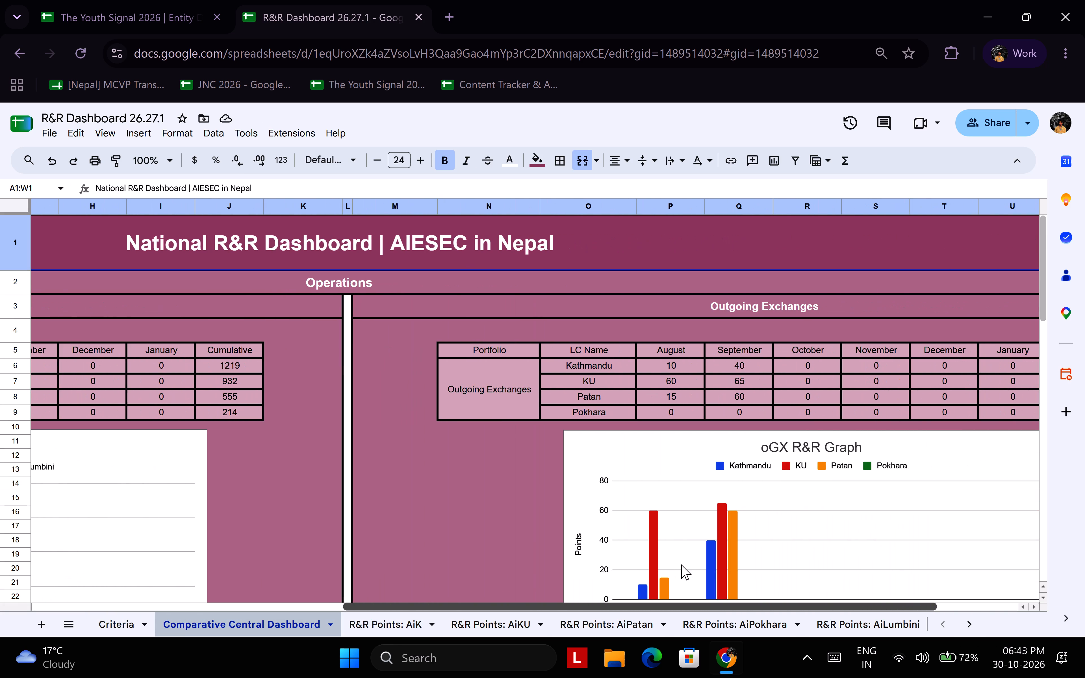
left_click_drag(681, 564, 351, 609)
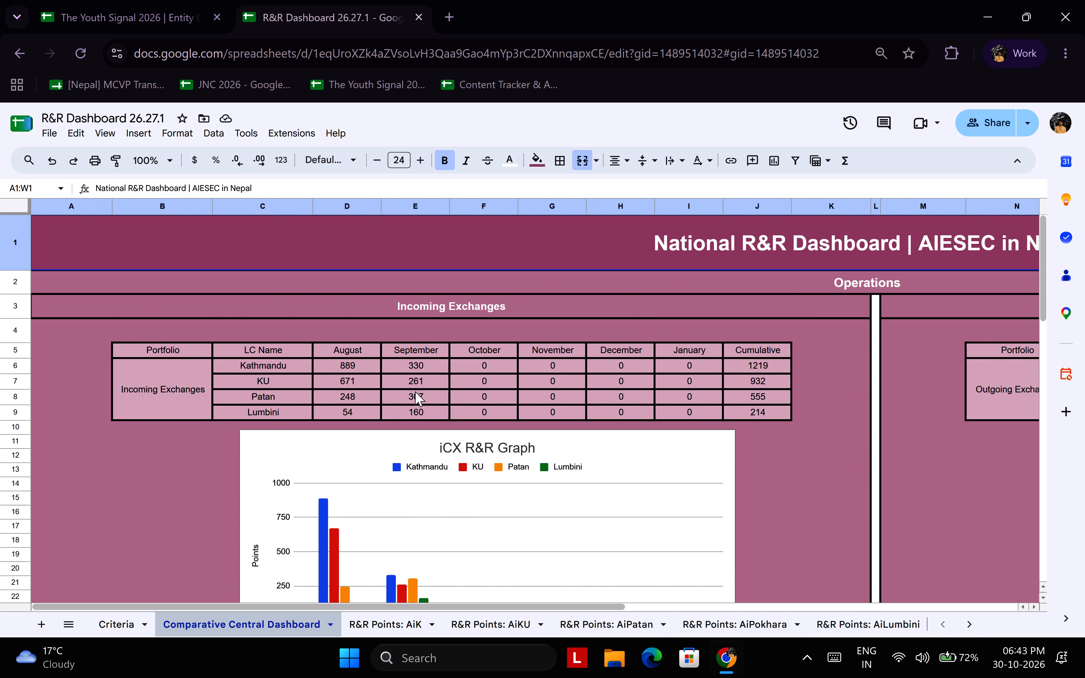
left_click_drag(500, 608, 749, 593)
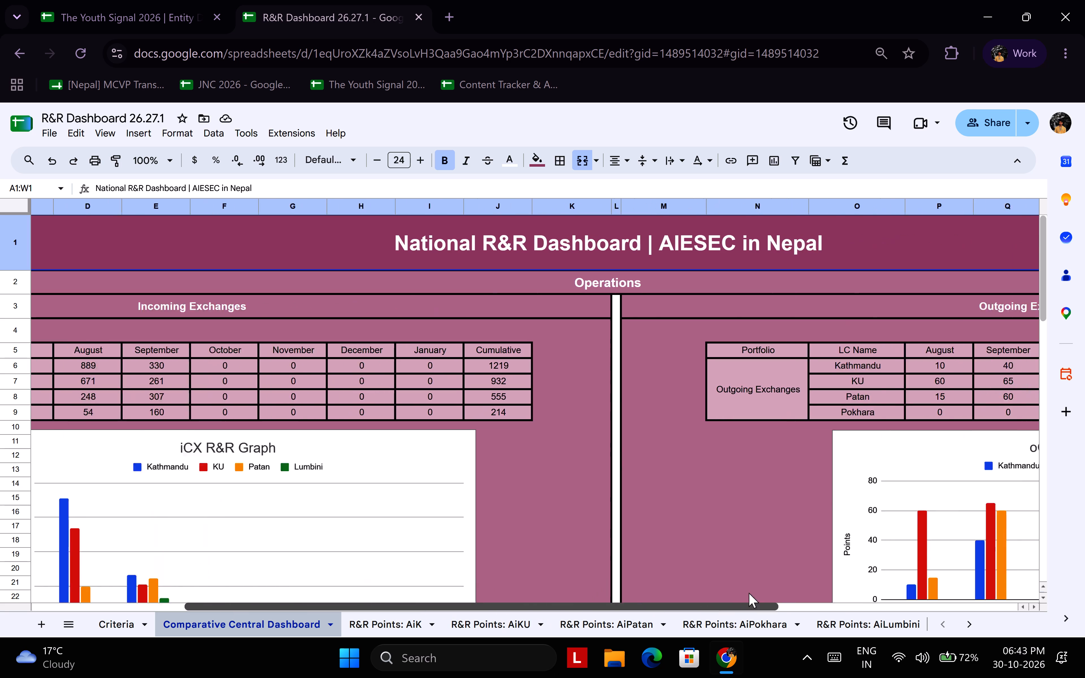
left_click_drag(749, 593, 744, 594)
scroll(689, 416, "down", 6)
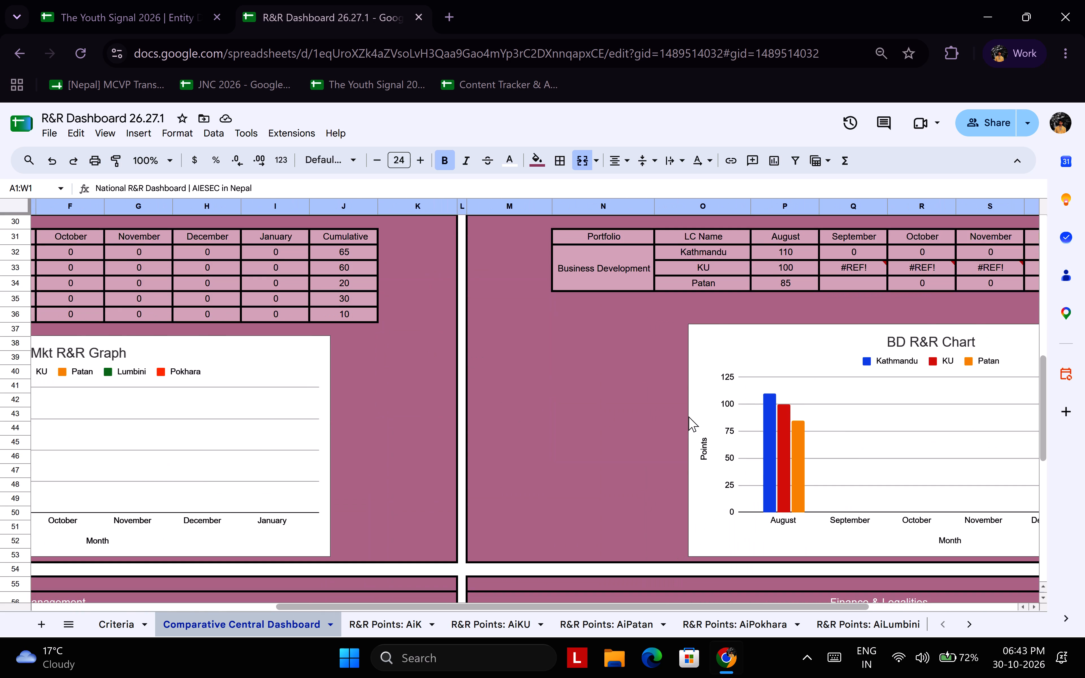
scroll(689, 424, "up", 1)
left_click_drag(633, 608, 612, 610)
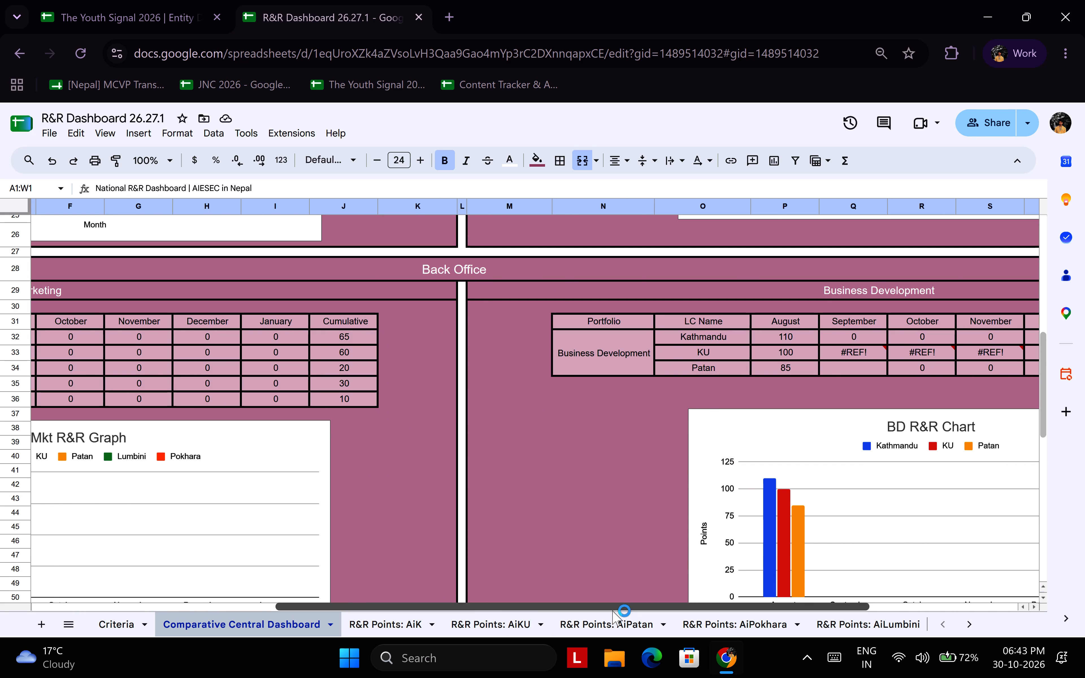
left_click_drag(612, 610, 410, 587)
Open the R&R Points: AiK sheet.
left_click(384, 621)
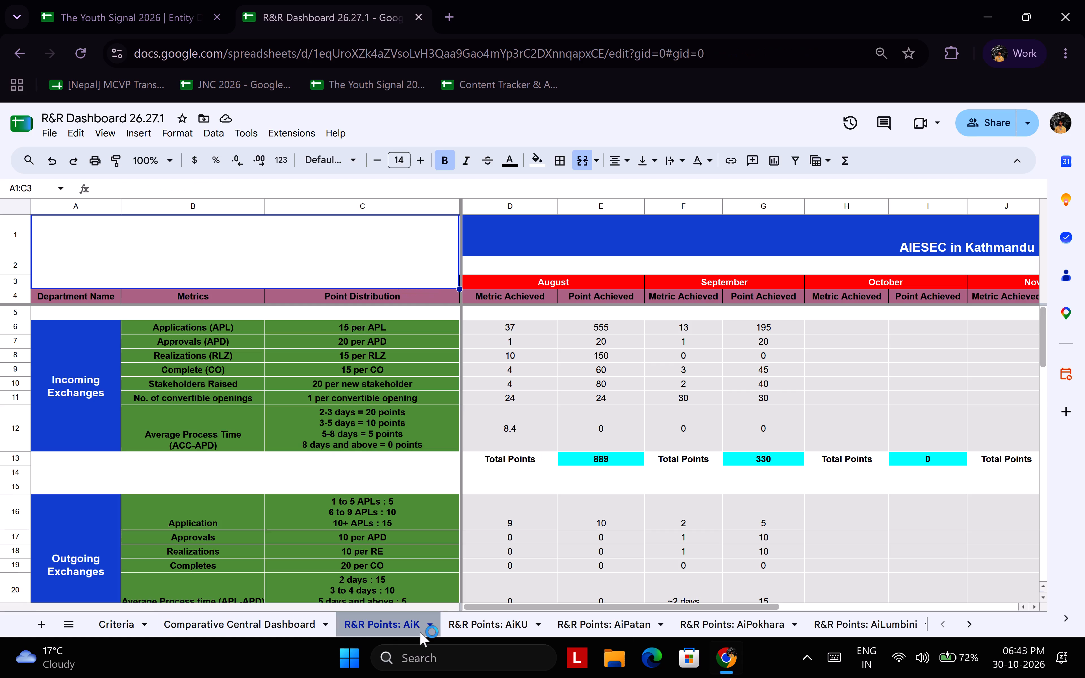
Switch to the personal Chrome profile used for EXPA and open the dashboard at expa.aiesec.org.
left_click(1009, 58)
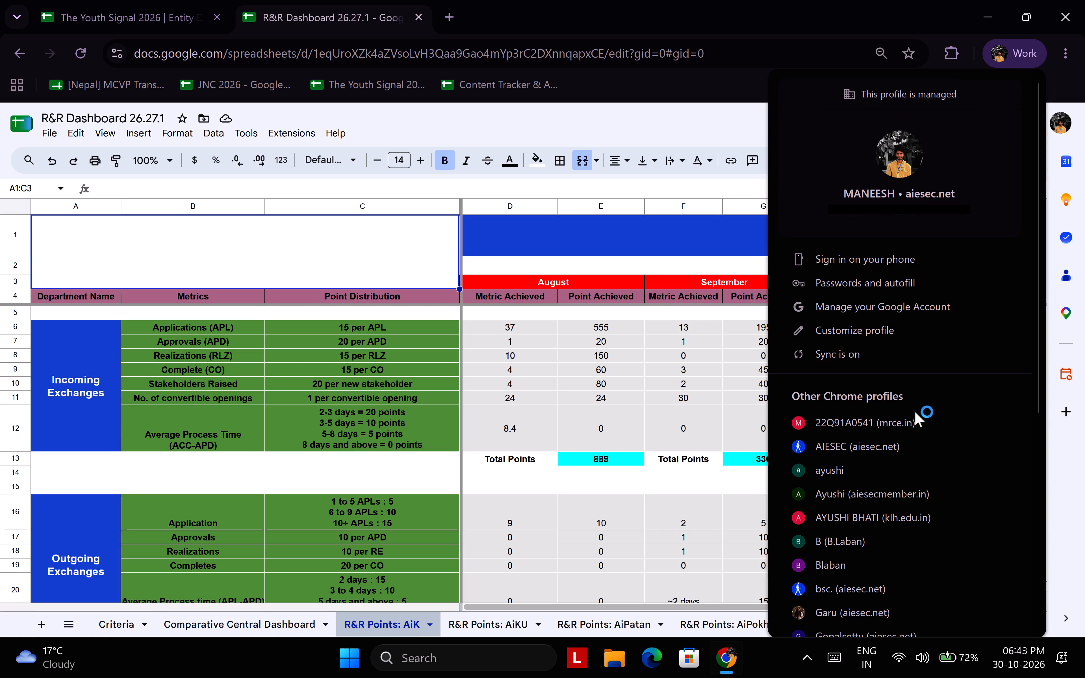
scroll(919, 416, "down", 1)
scroll(903, 432, "down", 3)
left_click(891, 428)
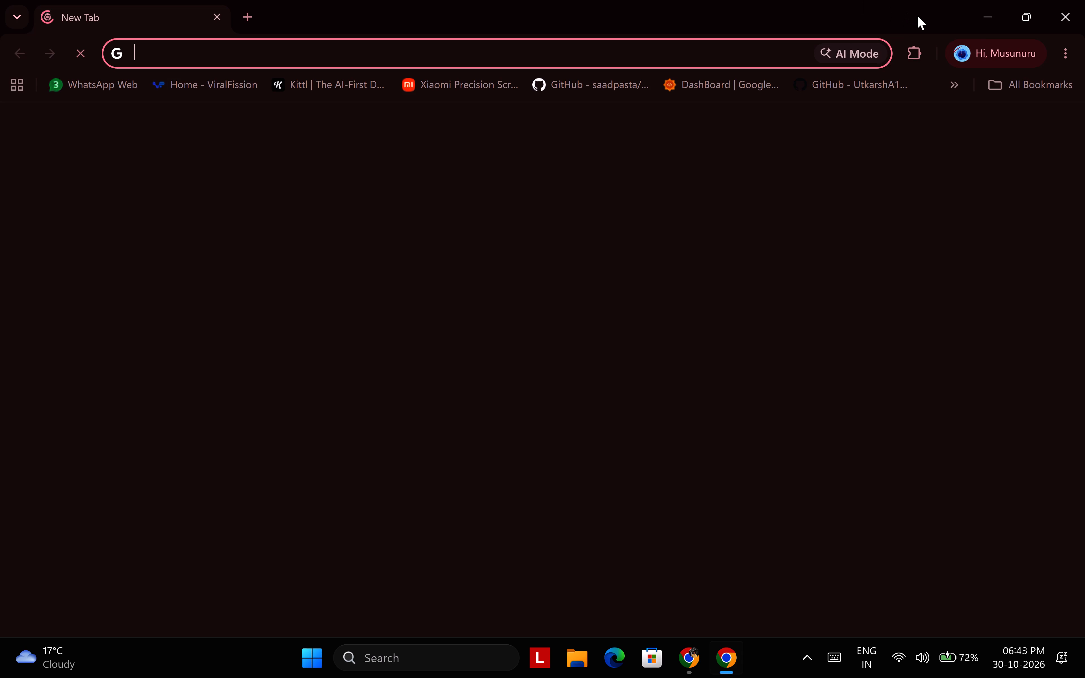
type("ex")
key("p")
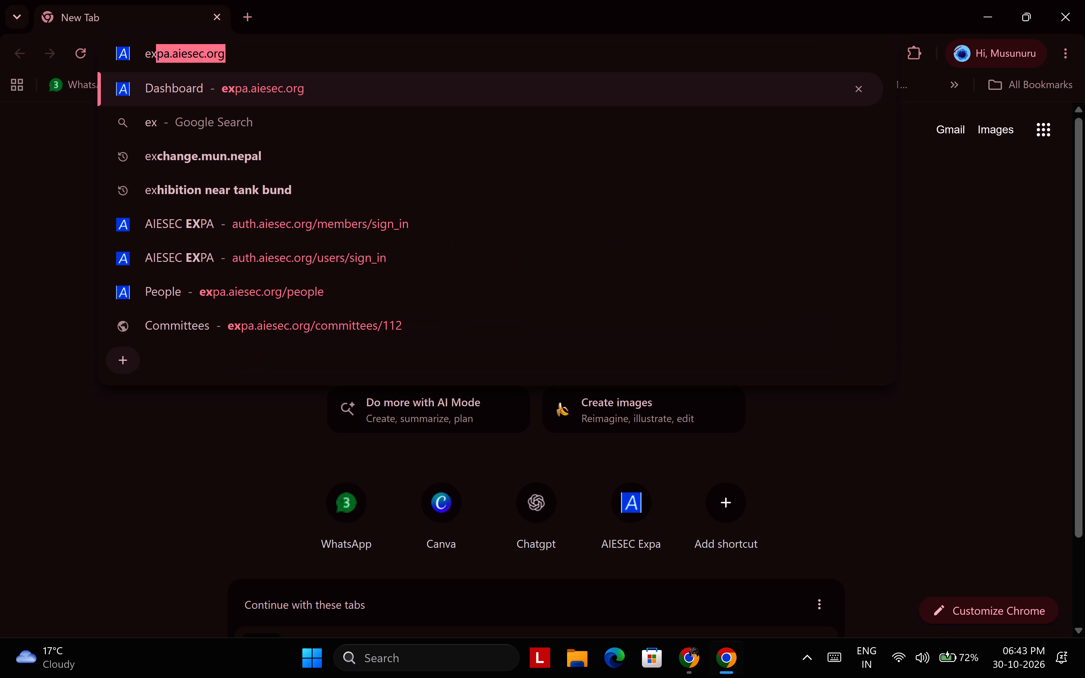
key("Return")
Check the metrics on the R&R Points: AiK sheet and return to the EXPA dashboard.
key("alt+Tab")
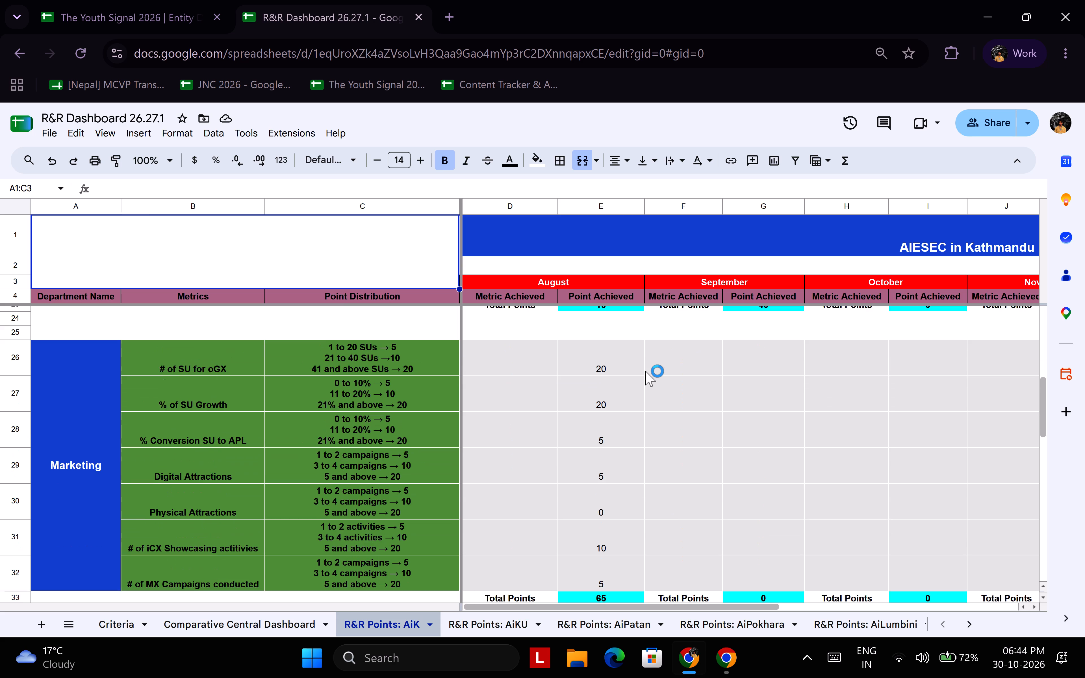
scroll(645, 371, "up", 1)
key("alt+Tab")
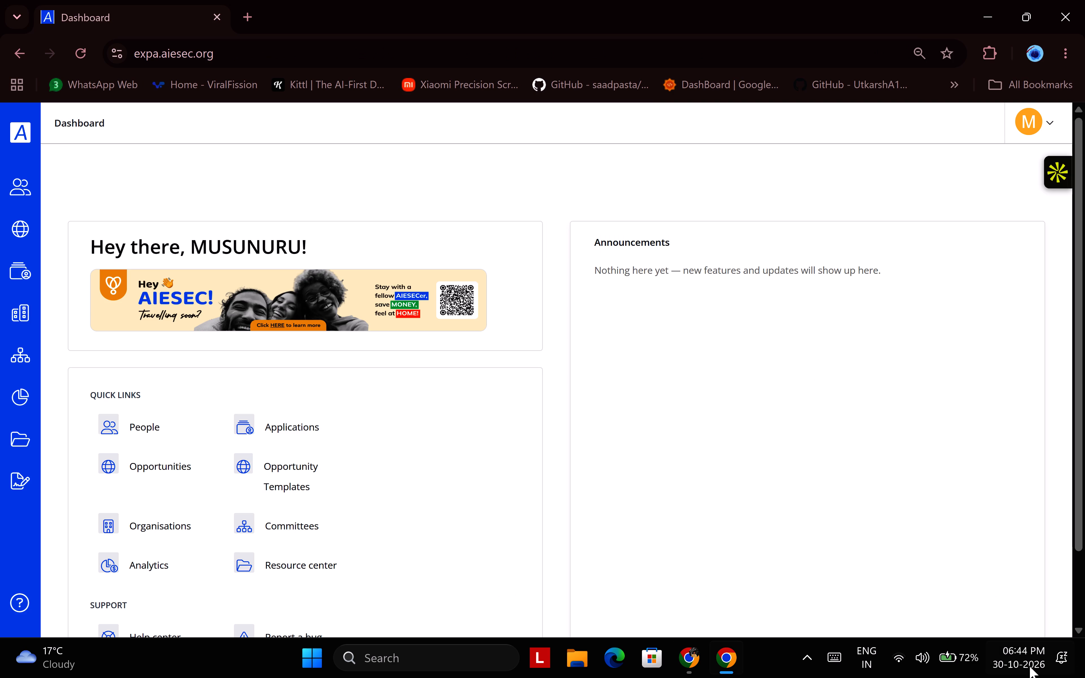
key("alt+Tab")
key("alt+Tab")
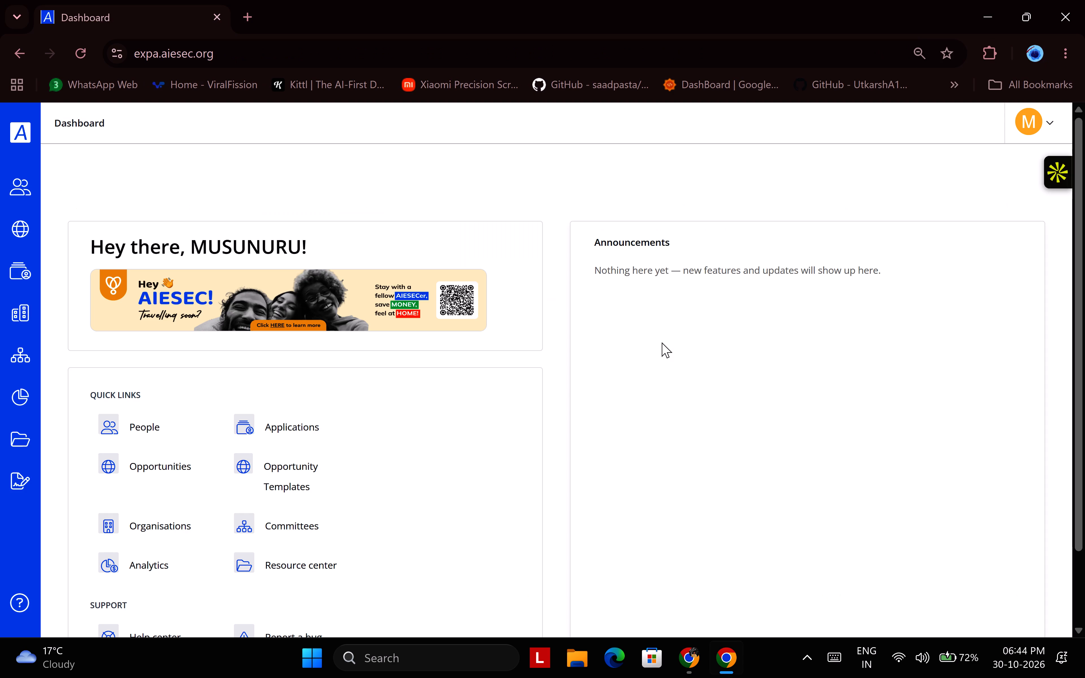
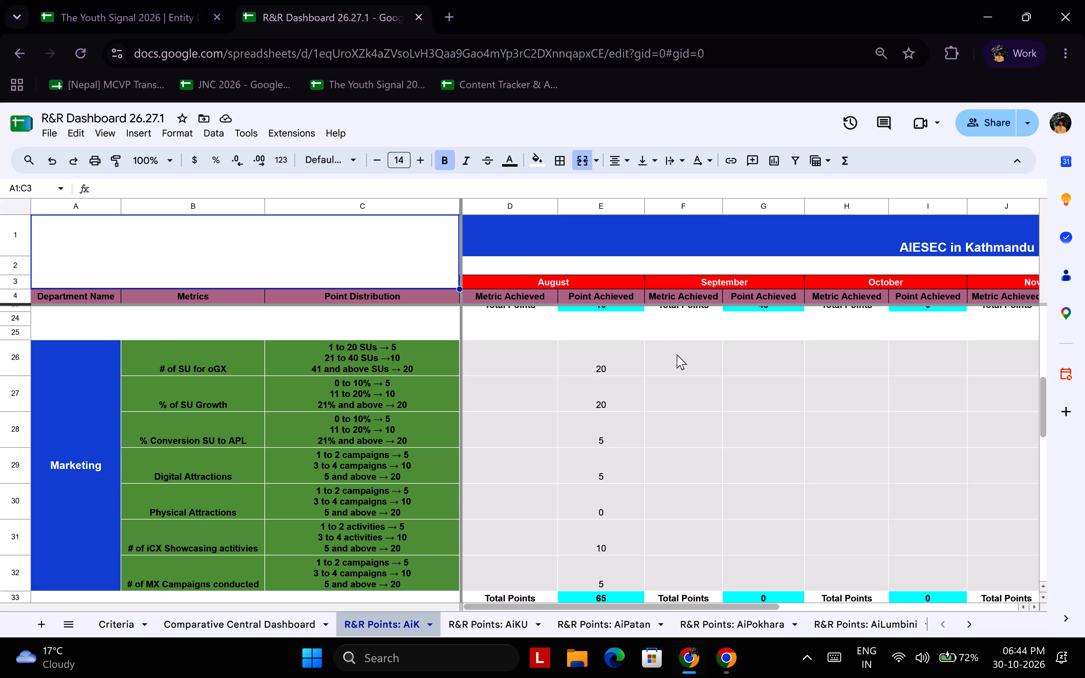
Switch to the EXPA dashboard and open the Performance Analytics page.
key("alt+Tab")
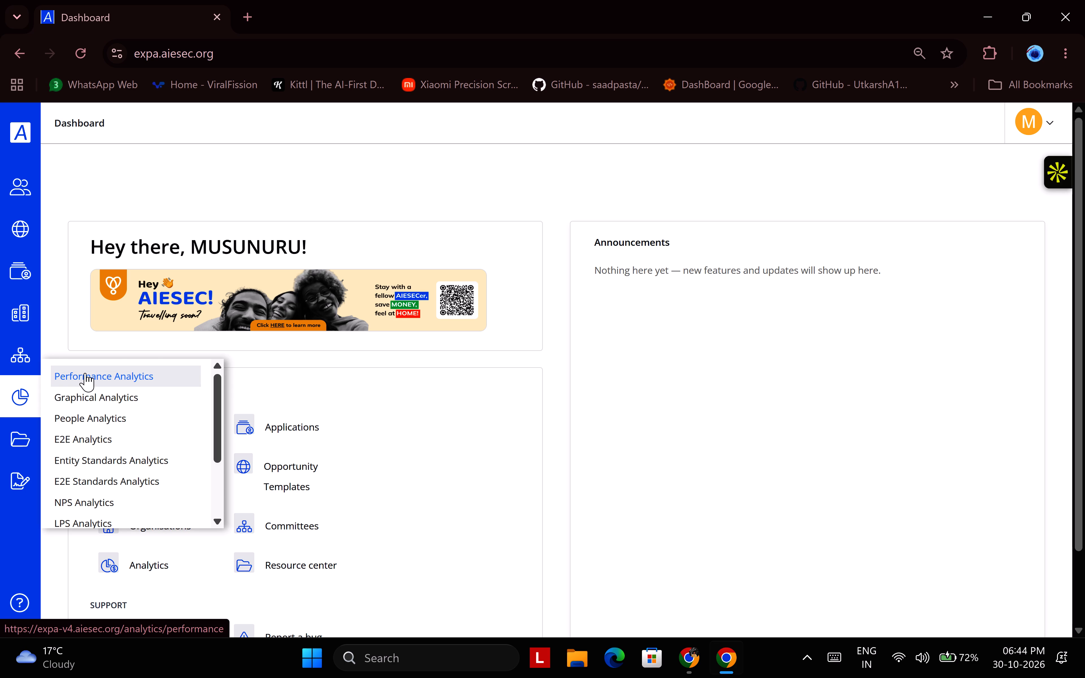
scroll(85, 373, "down", 4)
scroll(85, 373, "up", 3)
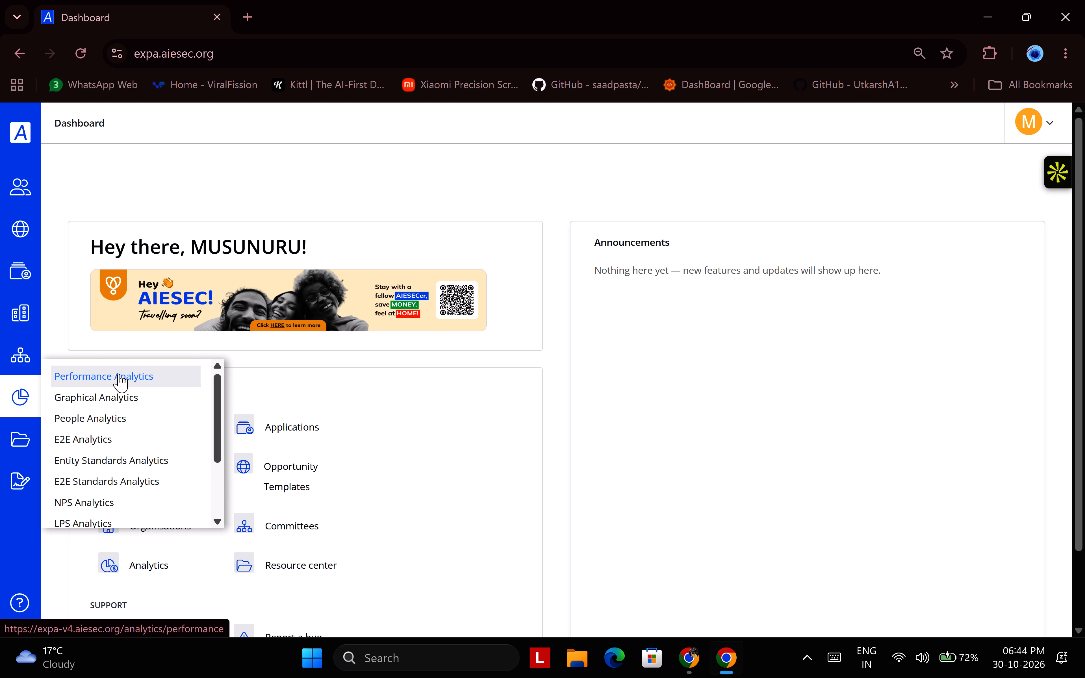
left_click(119, 374)
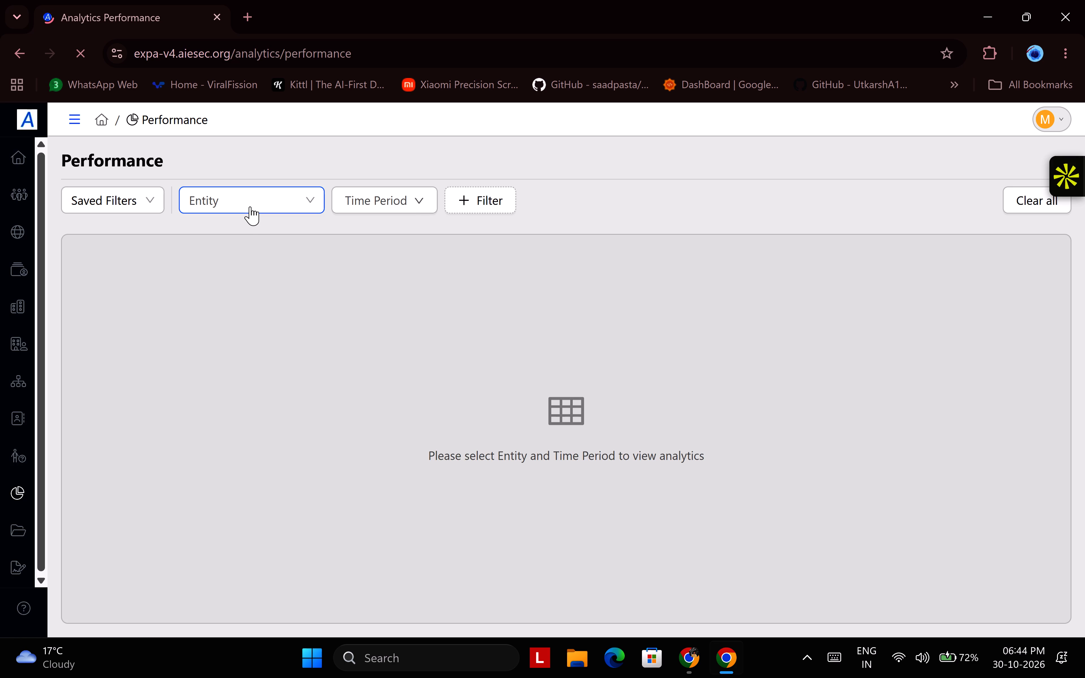
Search the entities for "kathman" and set the Performance page's Entity filter to Kathmandu.
left_click(250, 207)
left_click(273, 255)
left_click(274, 245)
key("alt+Tab")
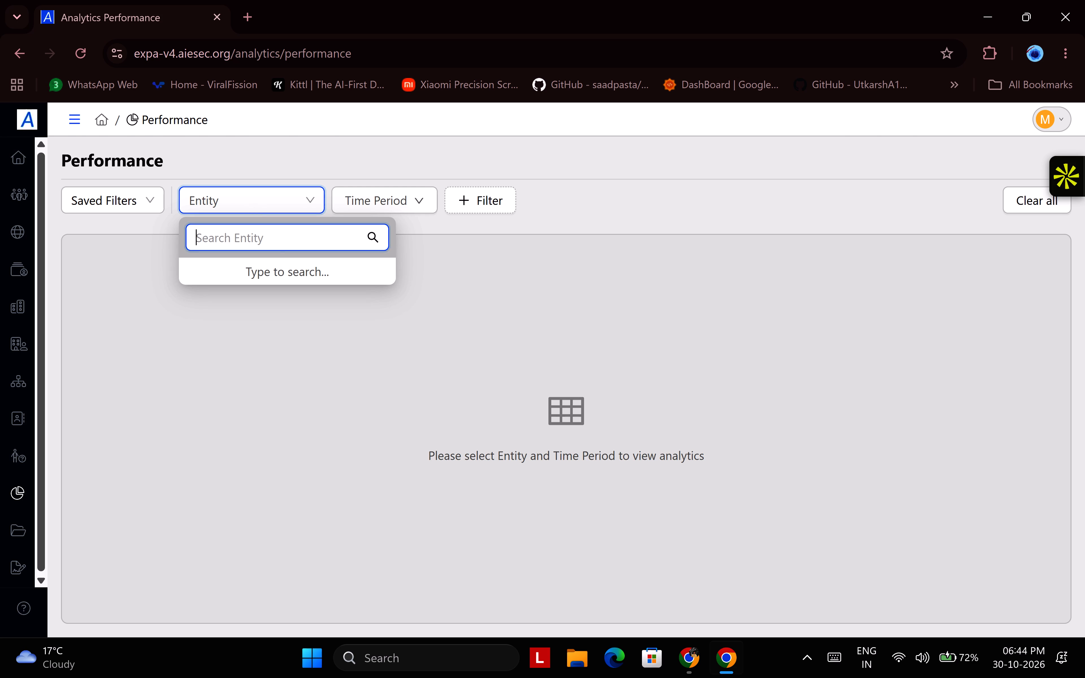
key("alt+Tab")
left_click(273, 239)
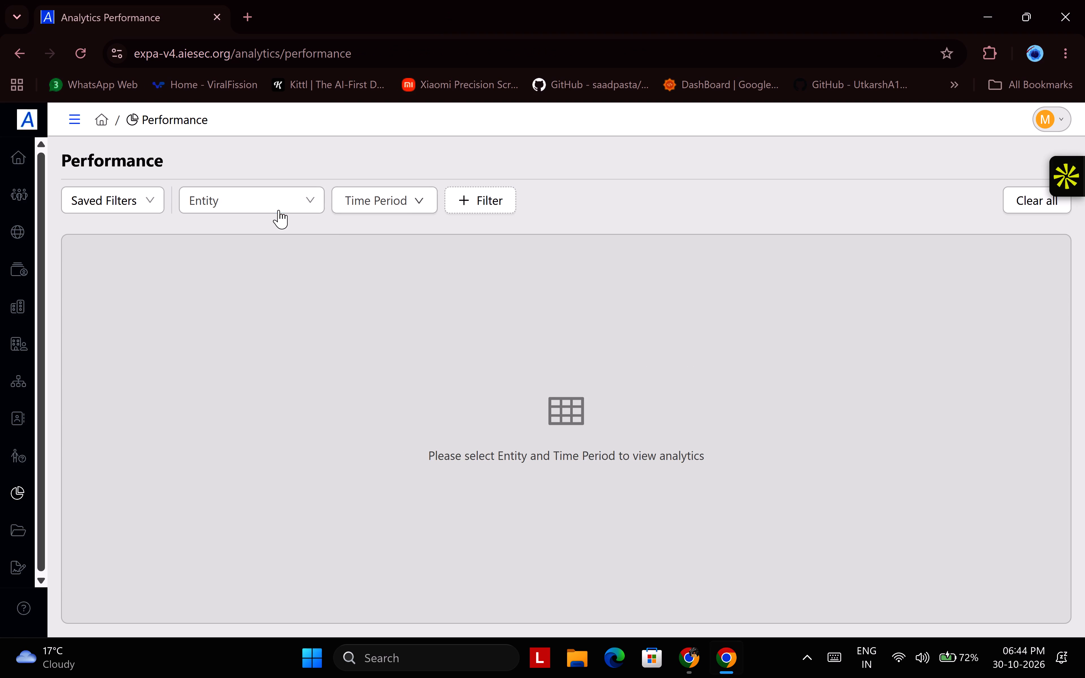
left_click(279, 210)
left_click(263, 232)
type("kathman")
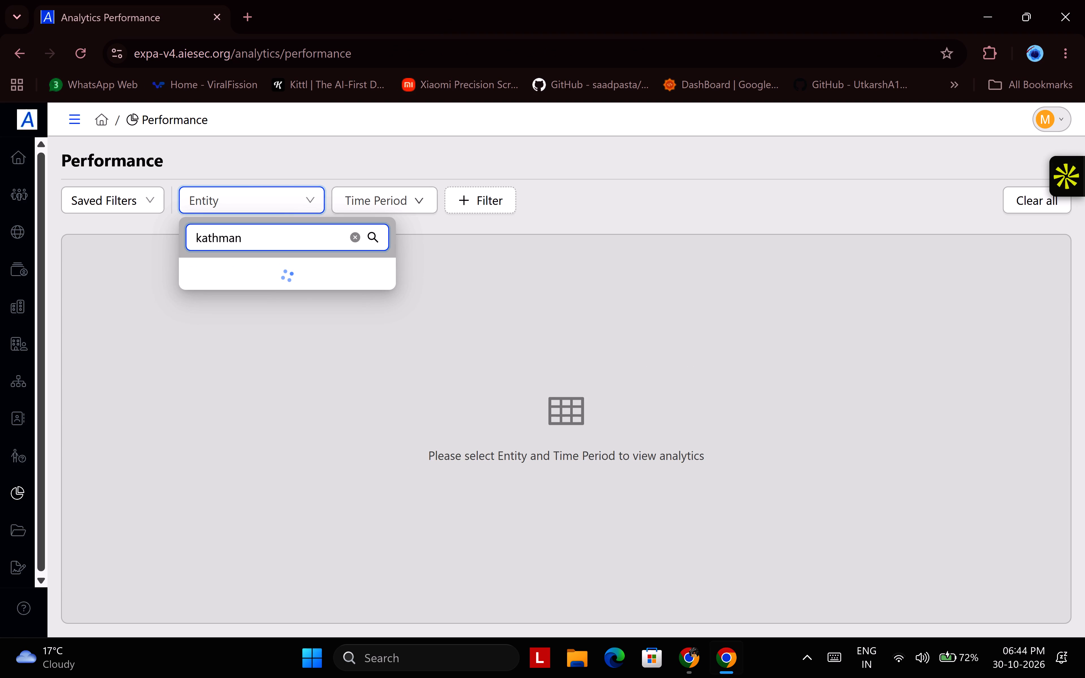
key("Return")
Set the Time Period filter to the preset range Last Month and display Kathmandu's performance analytics.
left_click(390, 210)
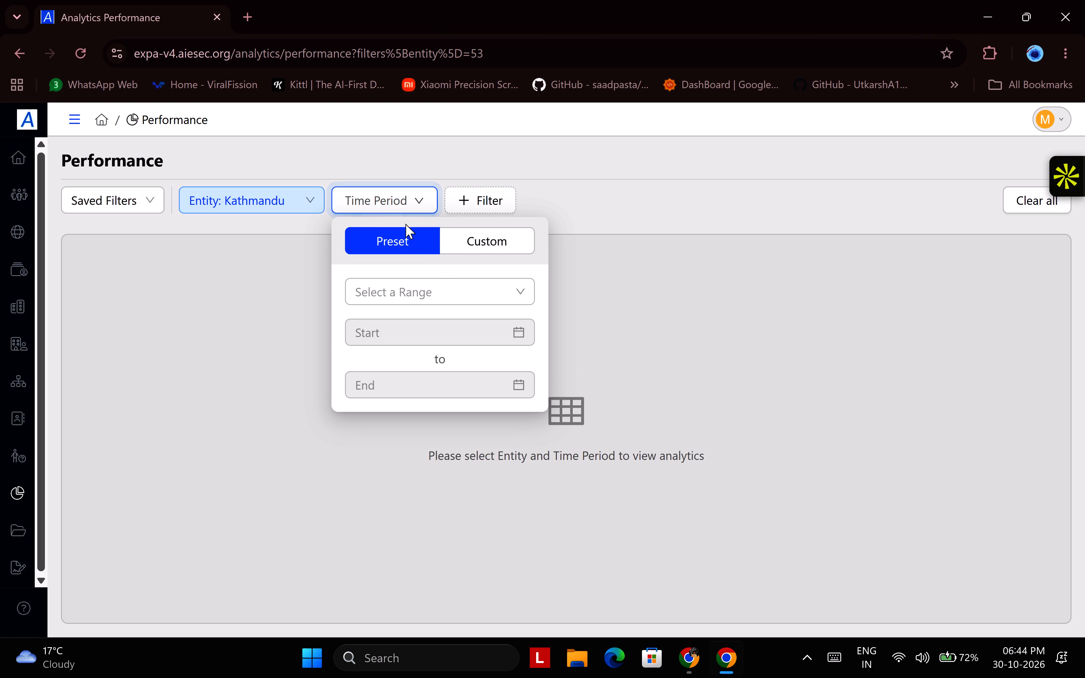
left_click(469, 294)
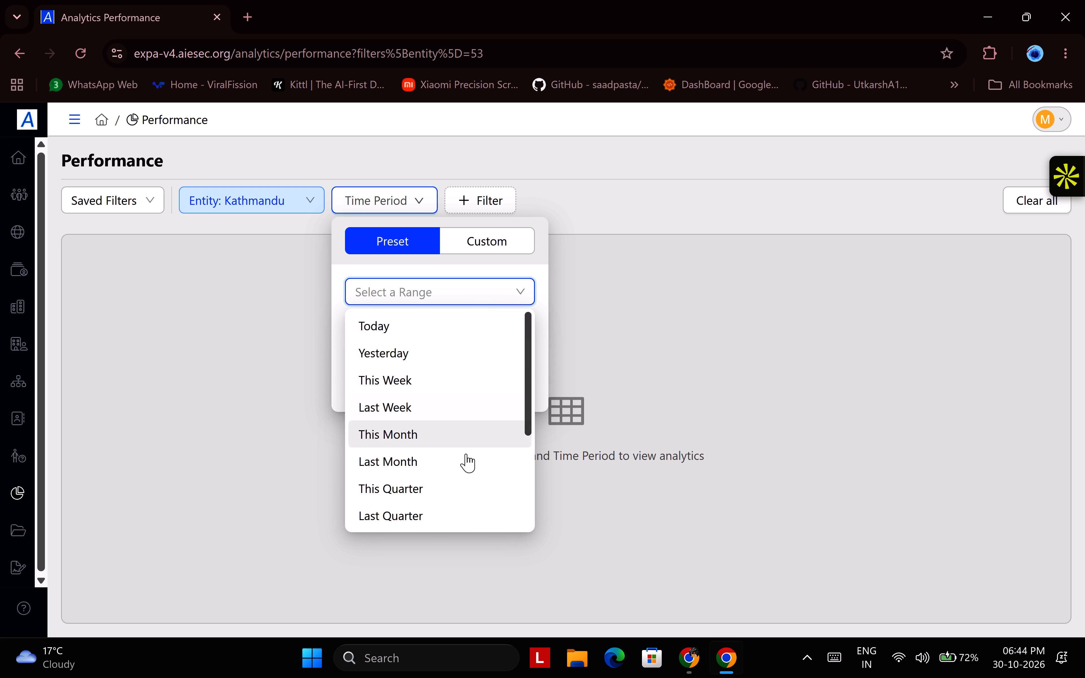
left_click(466, 465)
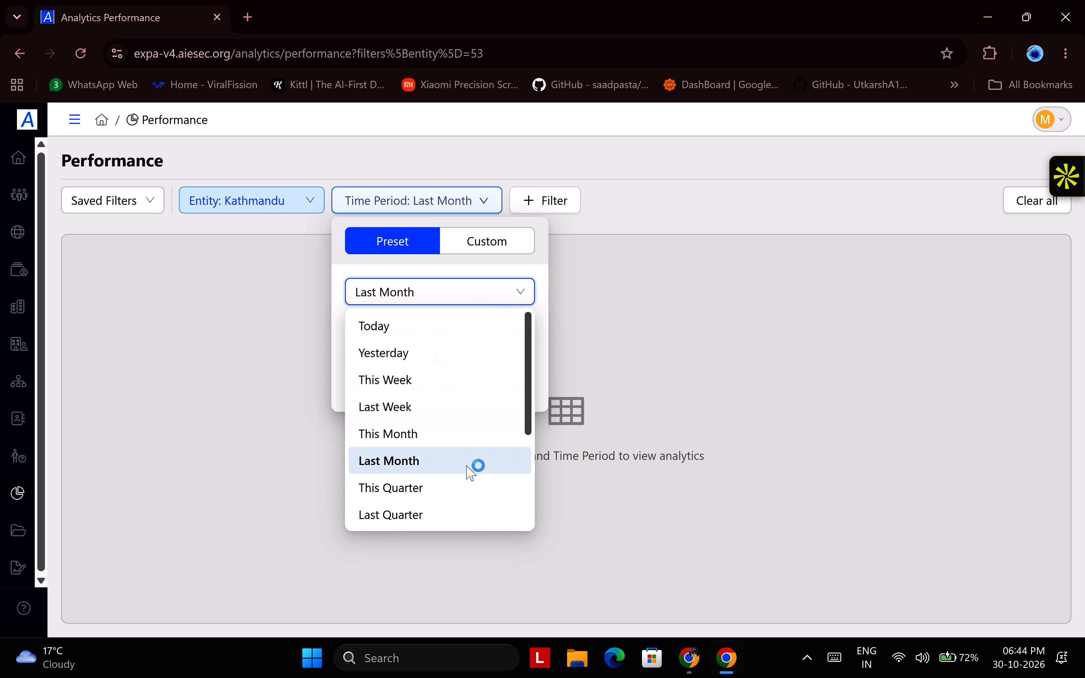
left_click(694, 234)
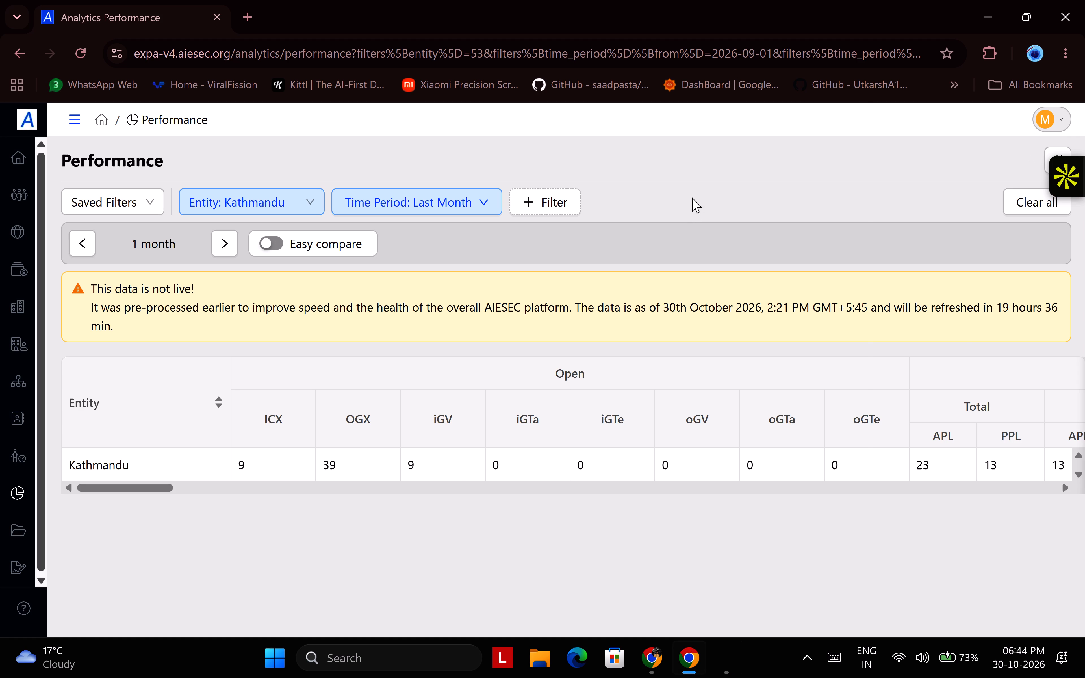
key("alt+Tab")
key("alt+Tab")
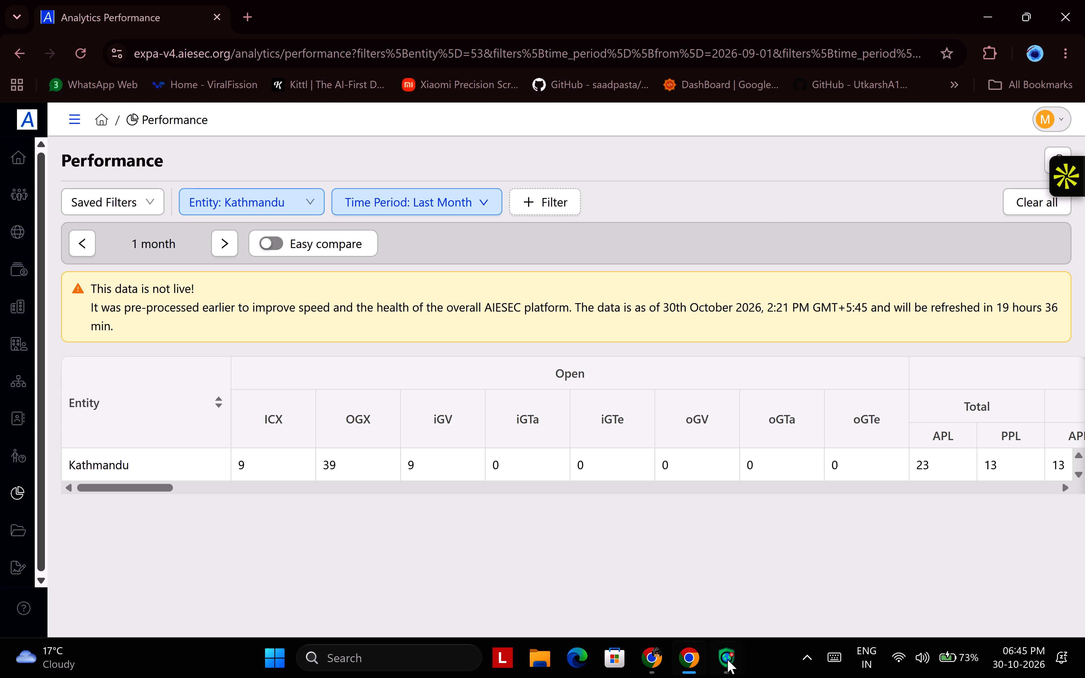
Close the VeePN window and quit VeePN completely so it stops running in the background.
left_click(727, 671)
left_click(839, 88)
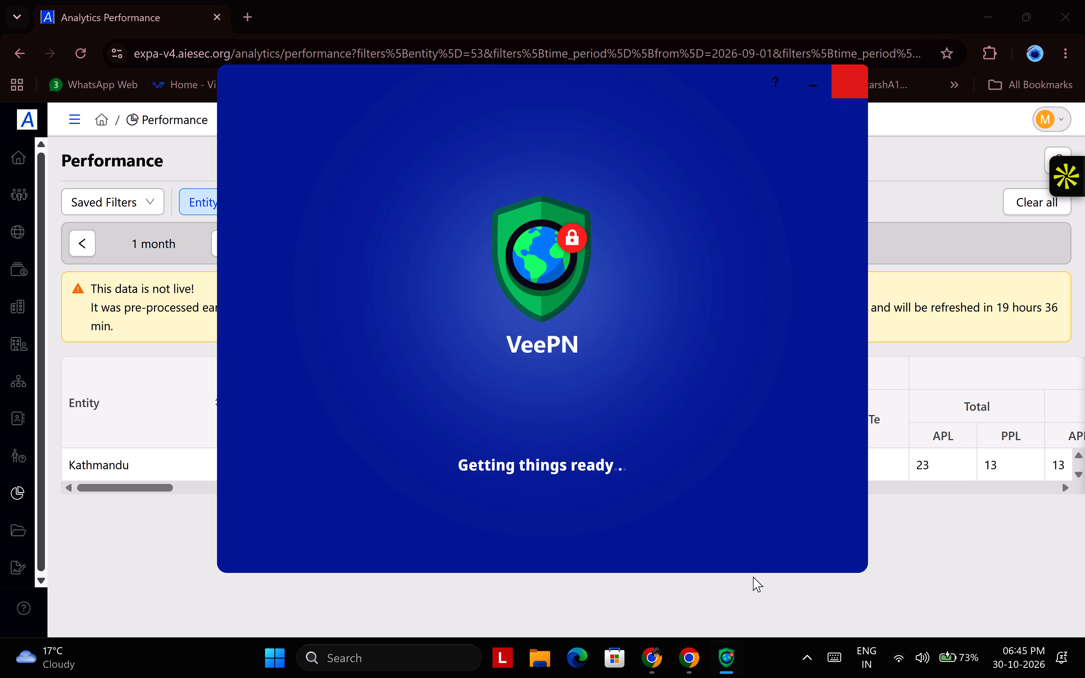
left_click(805, 668)
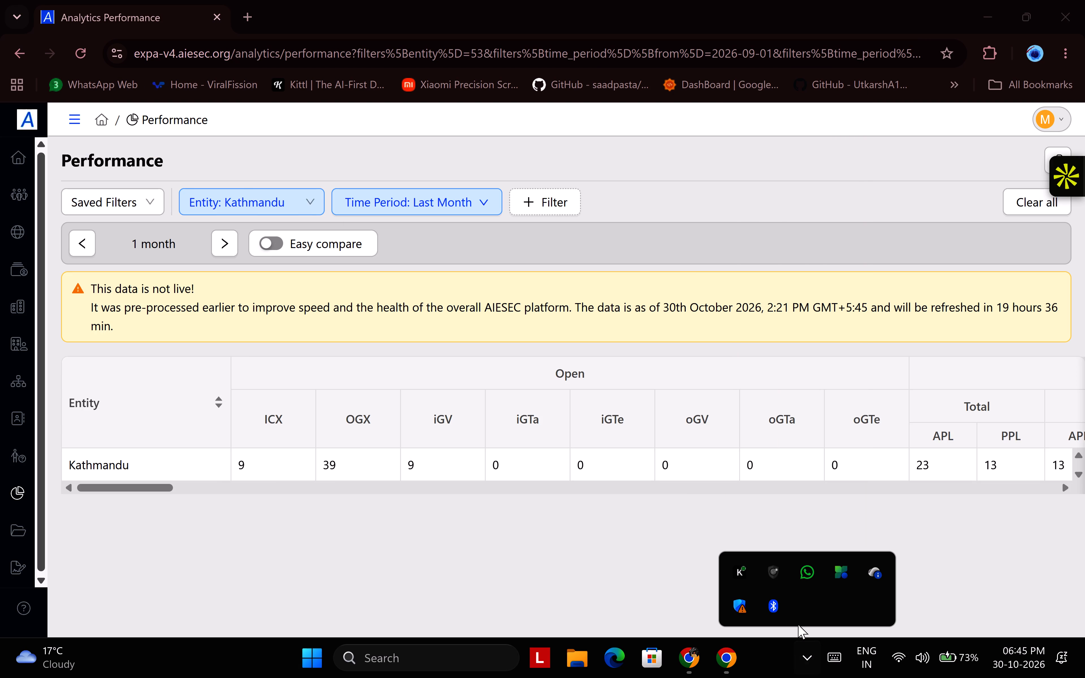
right_click(769, 567)
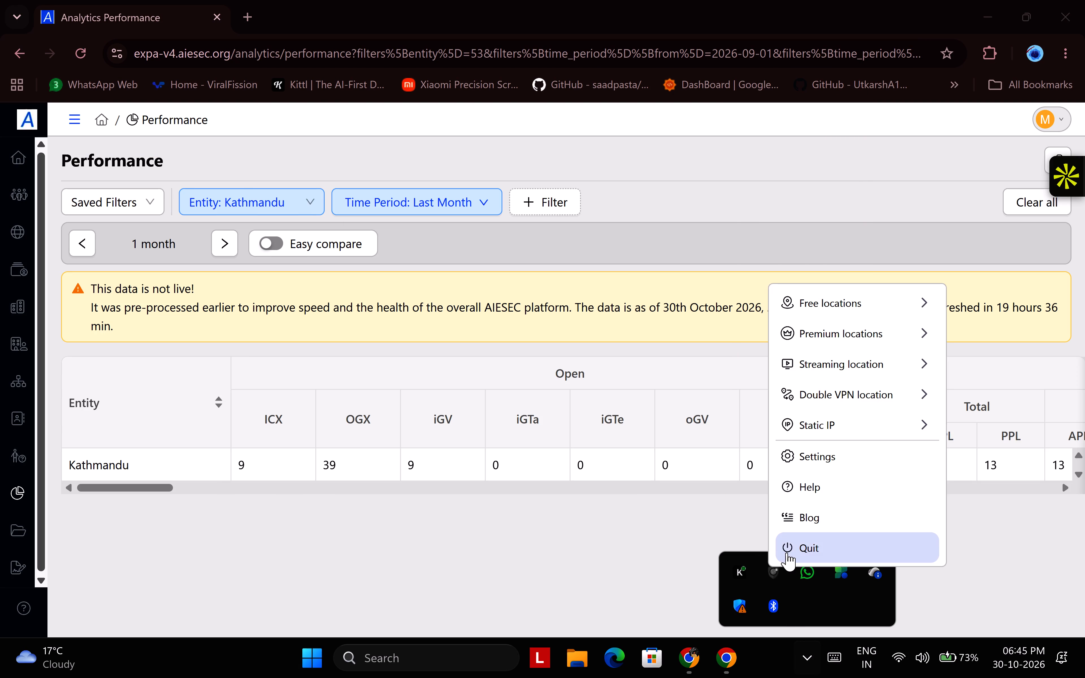
left_click(787, 553)
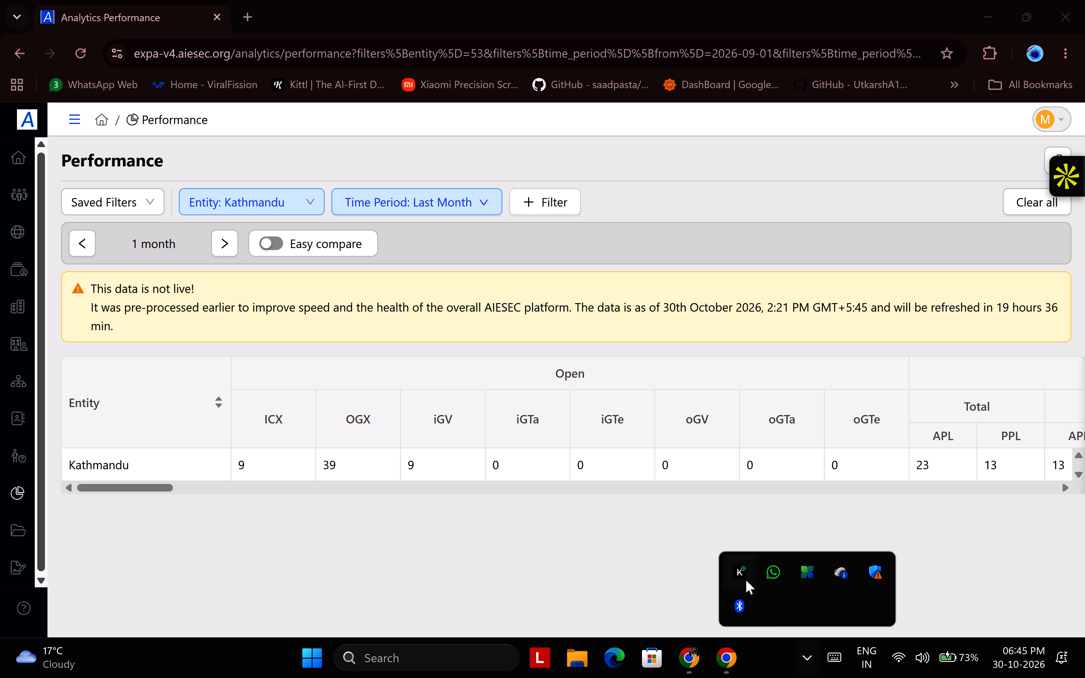
left_click(605, 531)
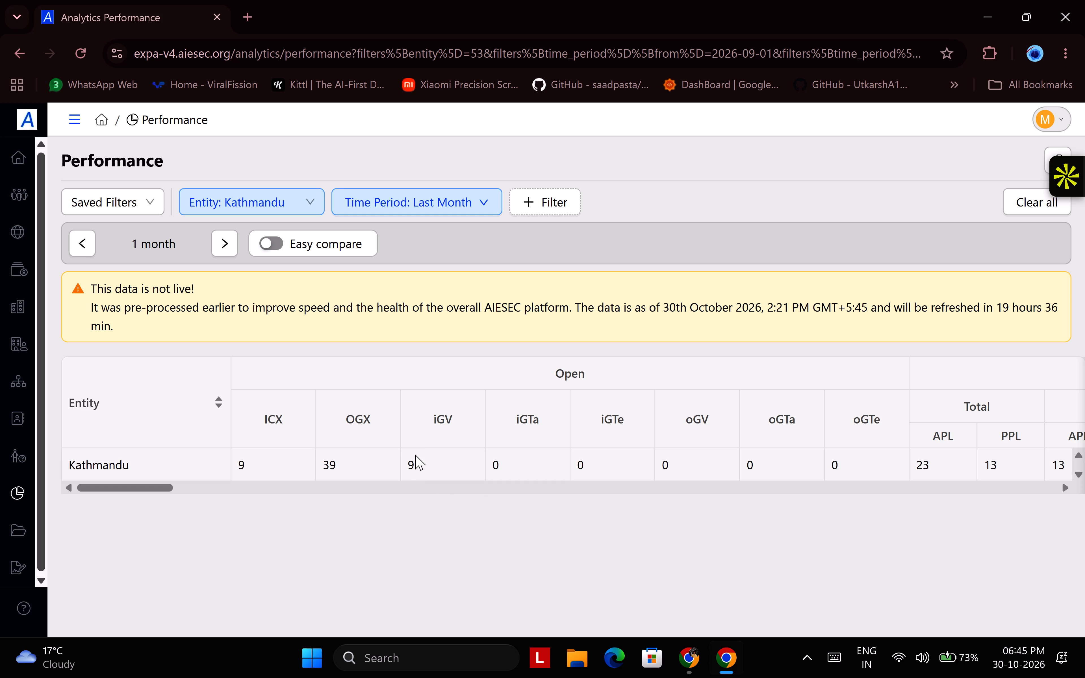
Open the K-marked app among the hidden background apps.
left_click(806, 667)
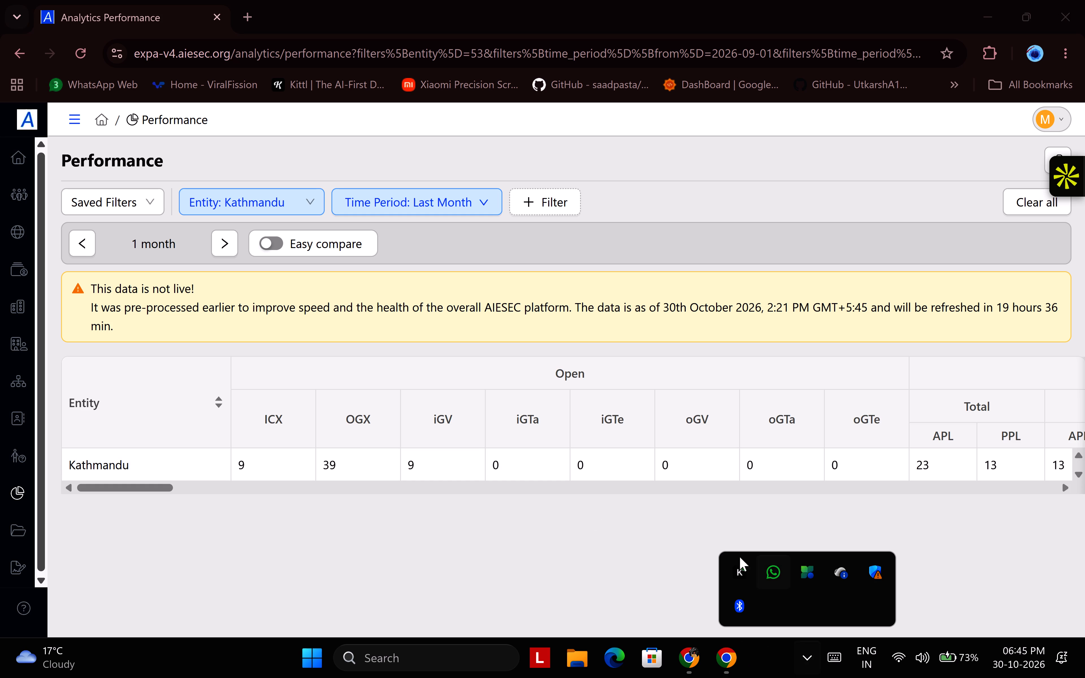
left_click(735, 562)
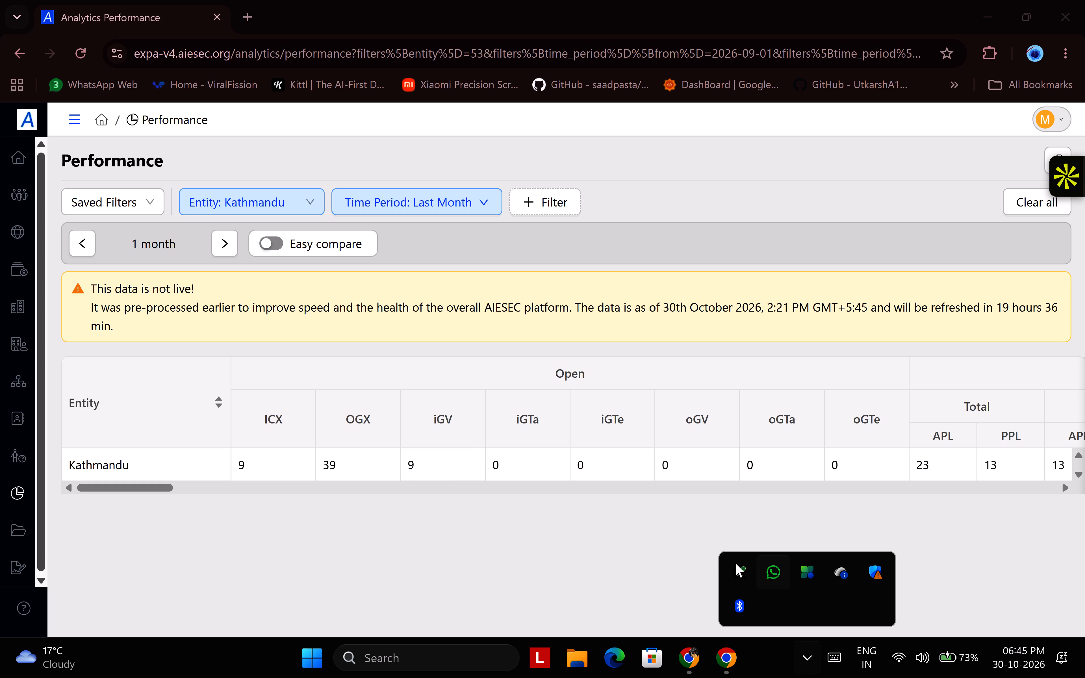
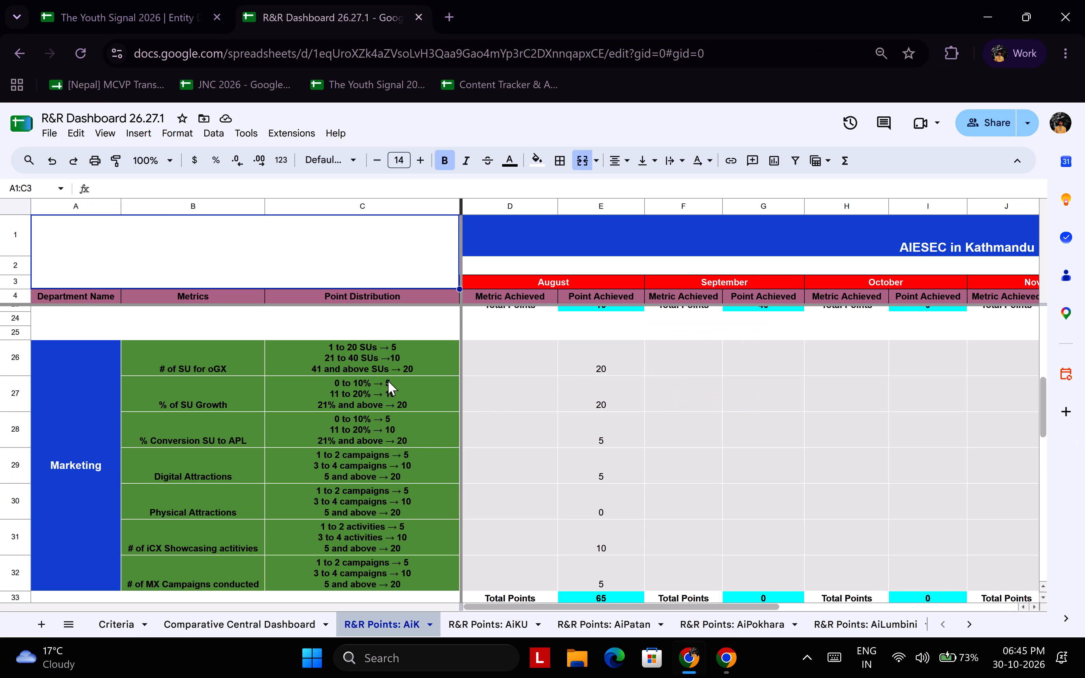
On the R&R Points: AiK sheet, enter 10 as September's Point Achieved for the Marketing metric # of SU for oGX.
left_click(392, 347)
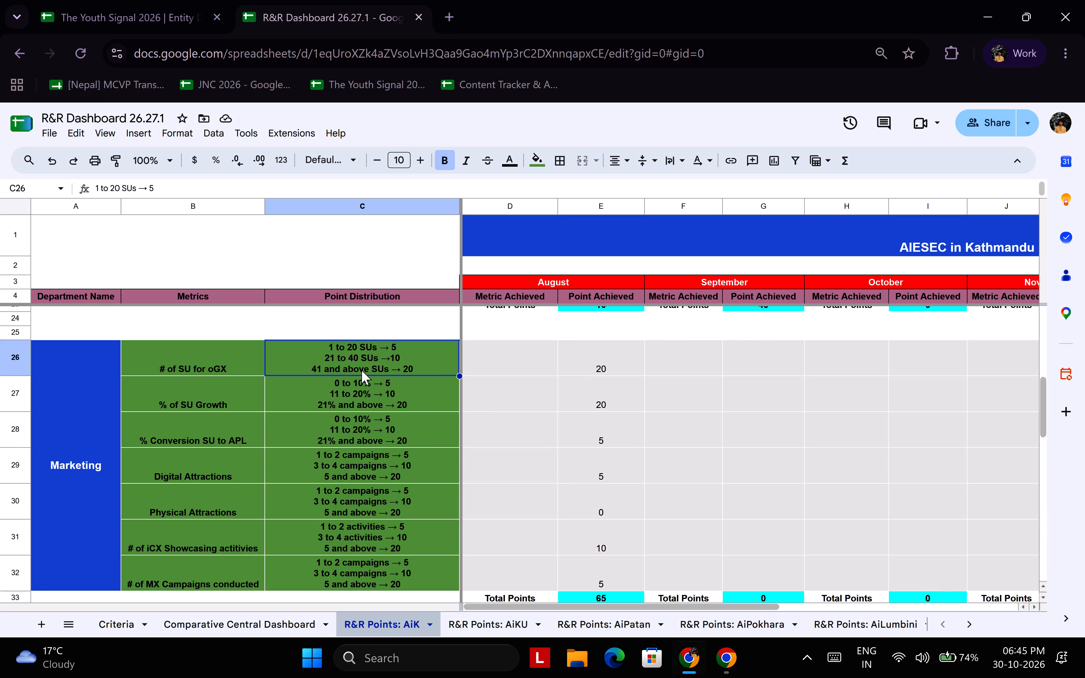
key("alt+Tab")
key("alt+Tab")
left_click(687, 360)
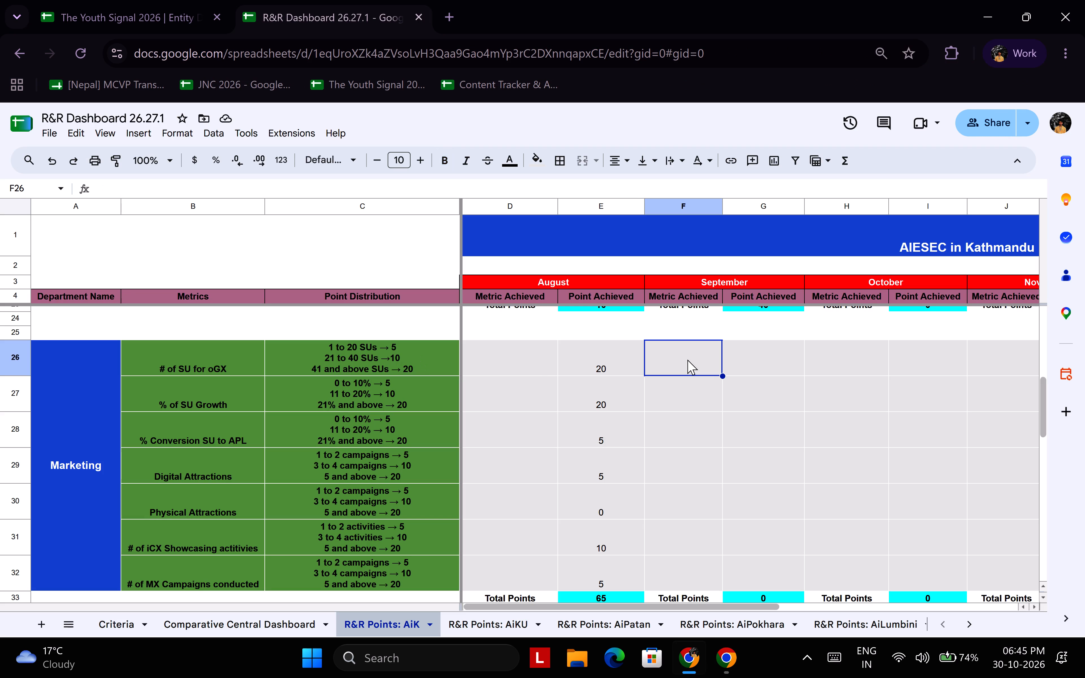
scroll(687, 360, "up", 4, "shift")
scroll(687, 360, "up", 1)
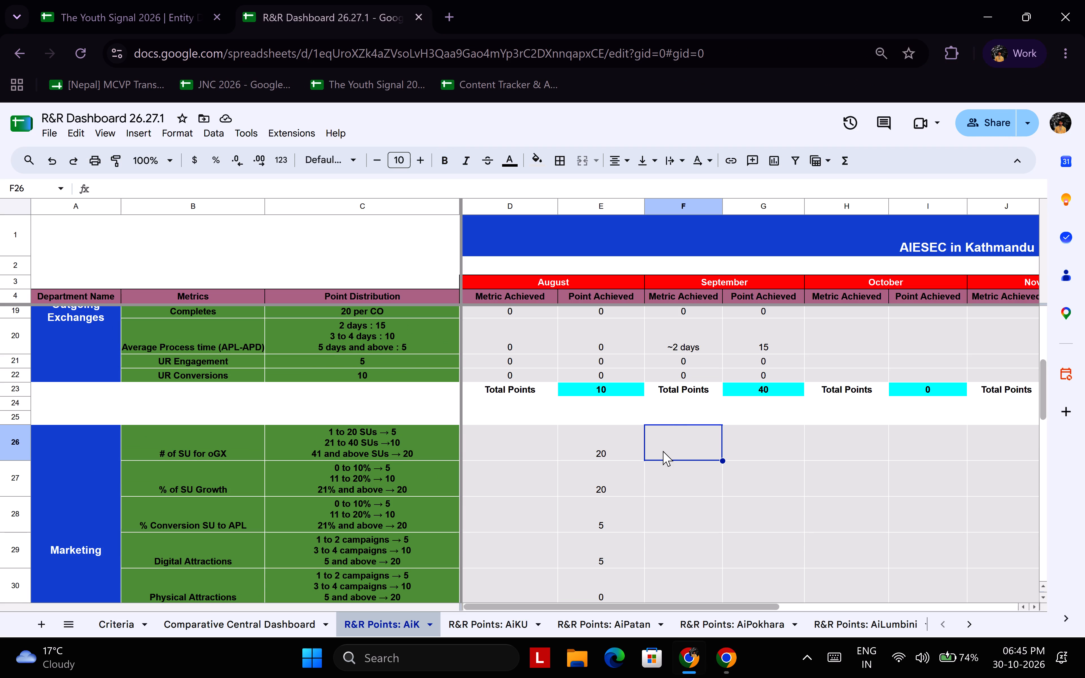
scroll(663, 451, "down", 1)
scroll(660, 425, "down", 1)
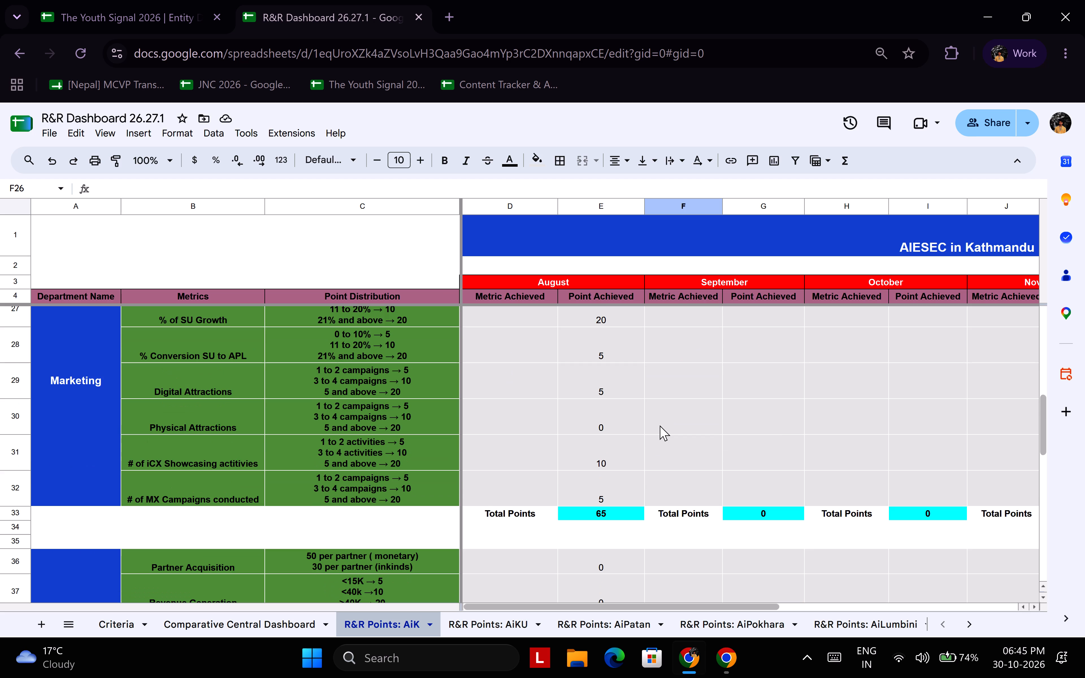
scroll(660, 425, "up", 2)
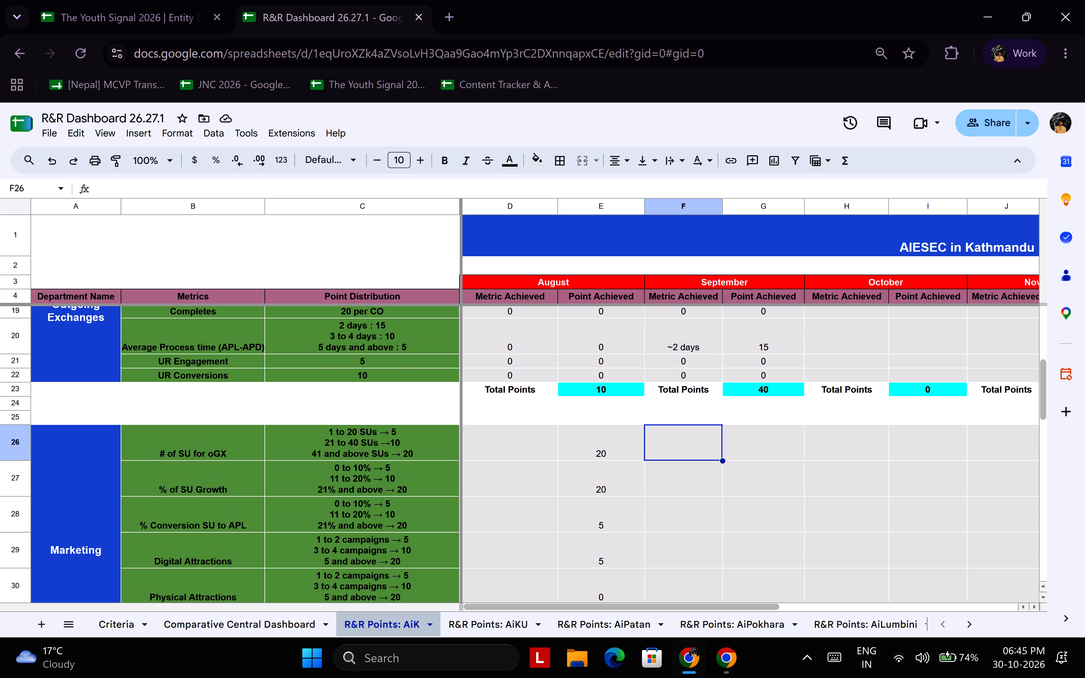
scroll(660, 425, "down", 1)
scroll(660, 425, "up", 1)
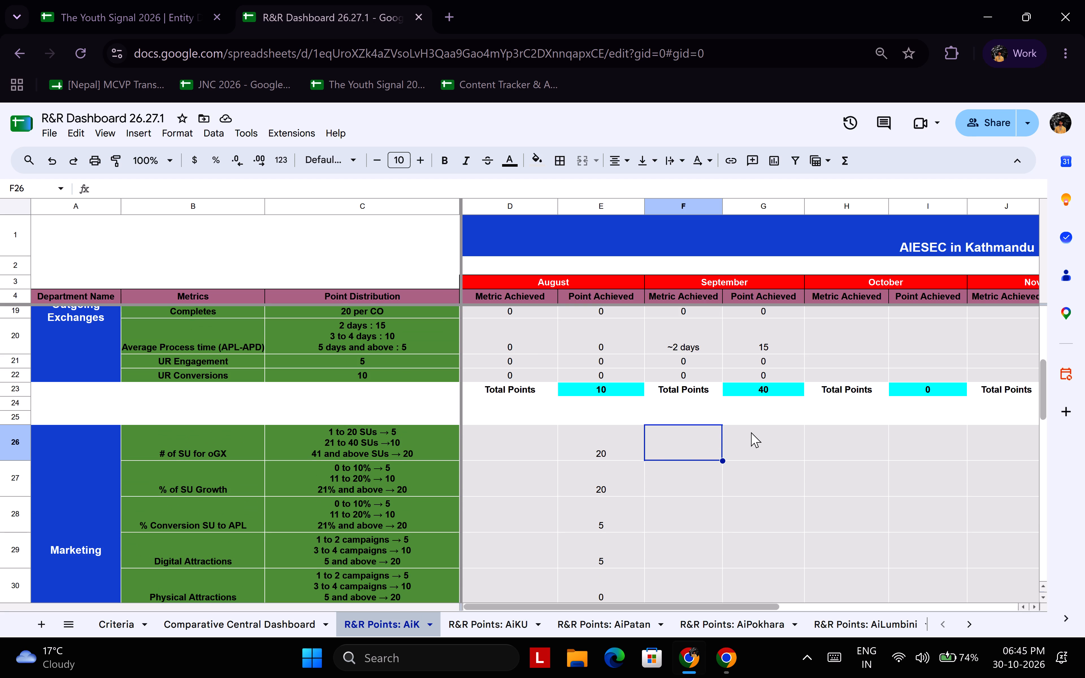
left_click(751, 432)
double_click(754, 433)
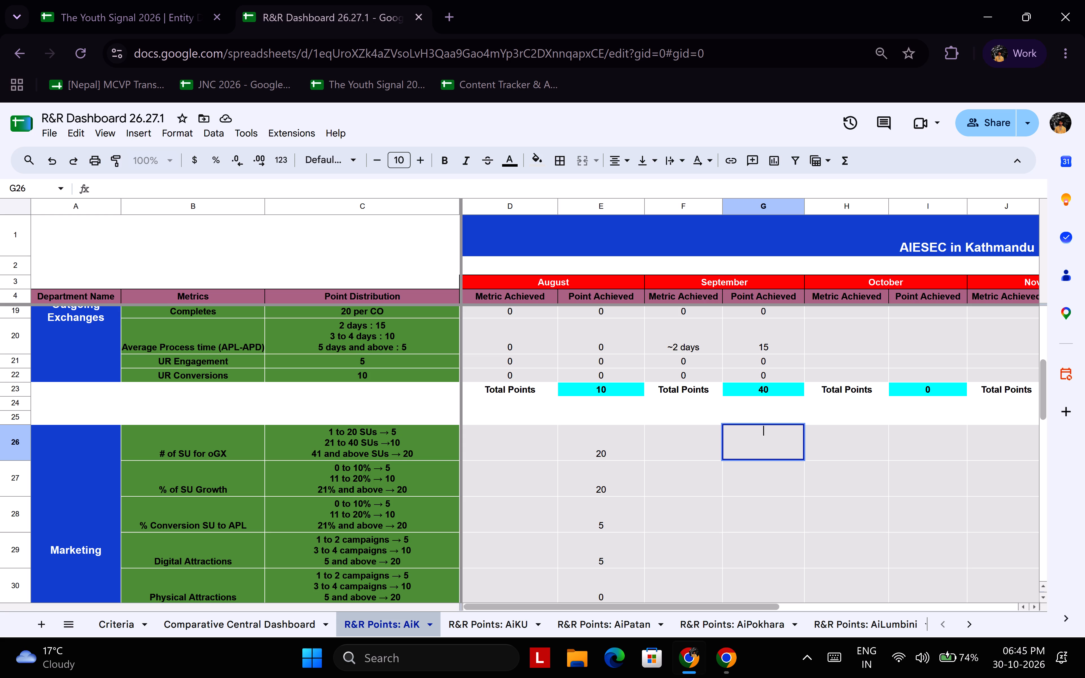
type("10")
key("Return")
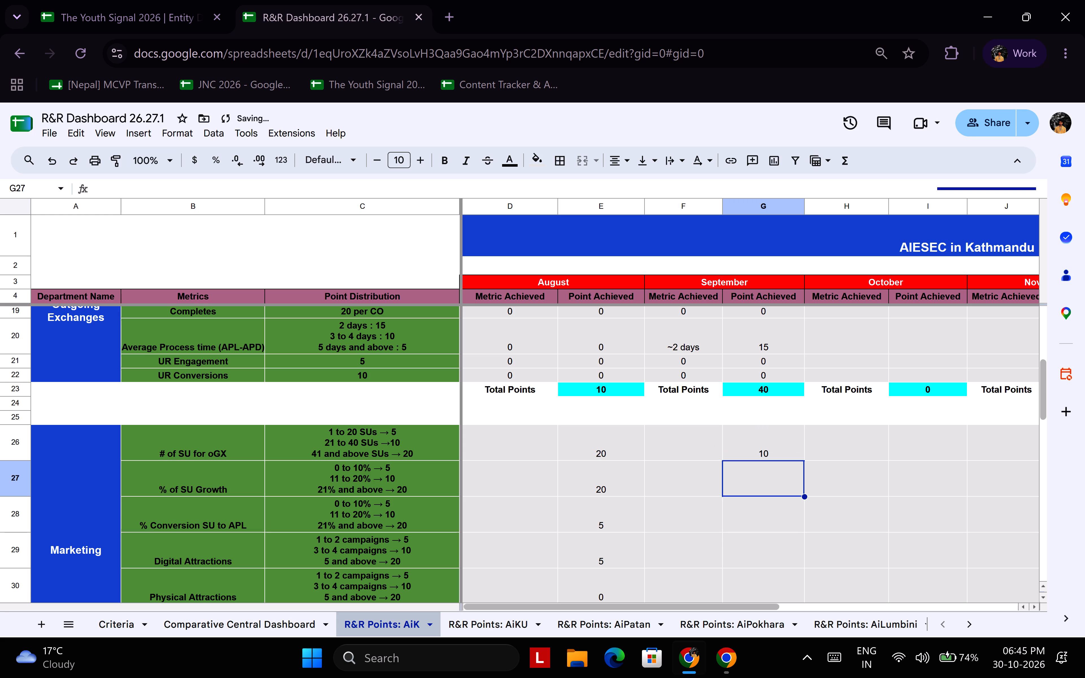
Turn on Easy compare for Kathmandu's last-month data on the EXPA Performance page.
key("alt+Tab")
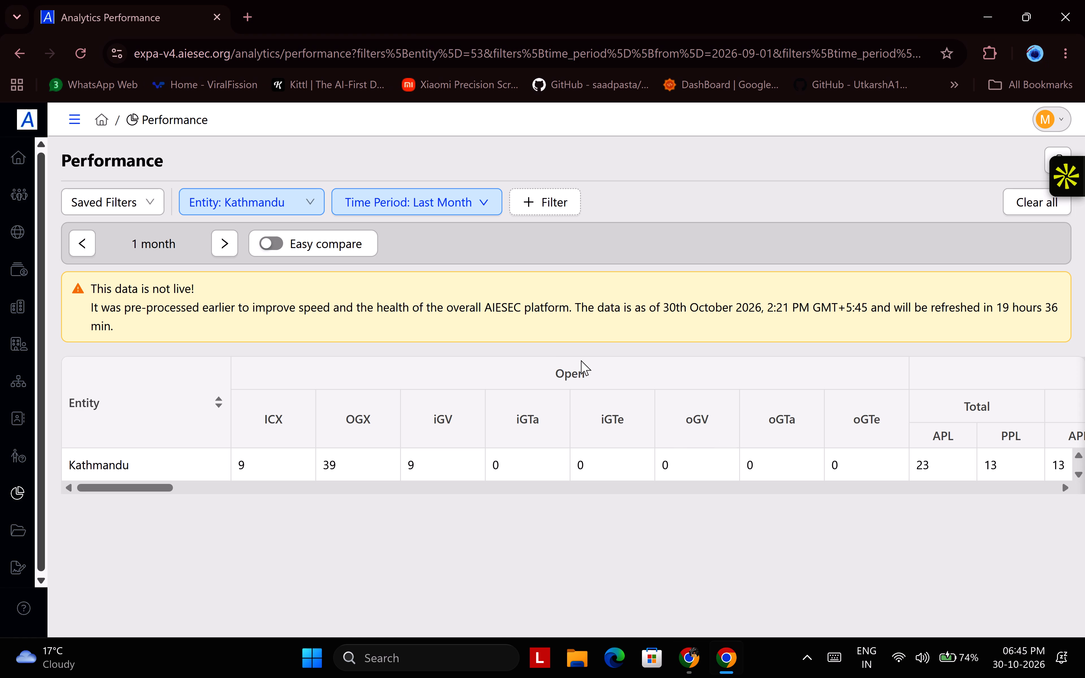
left_click(280, 240)
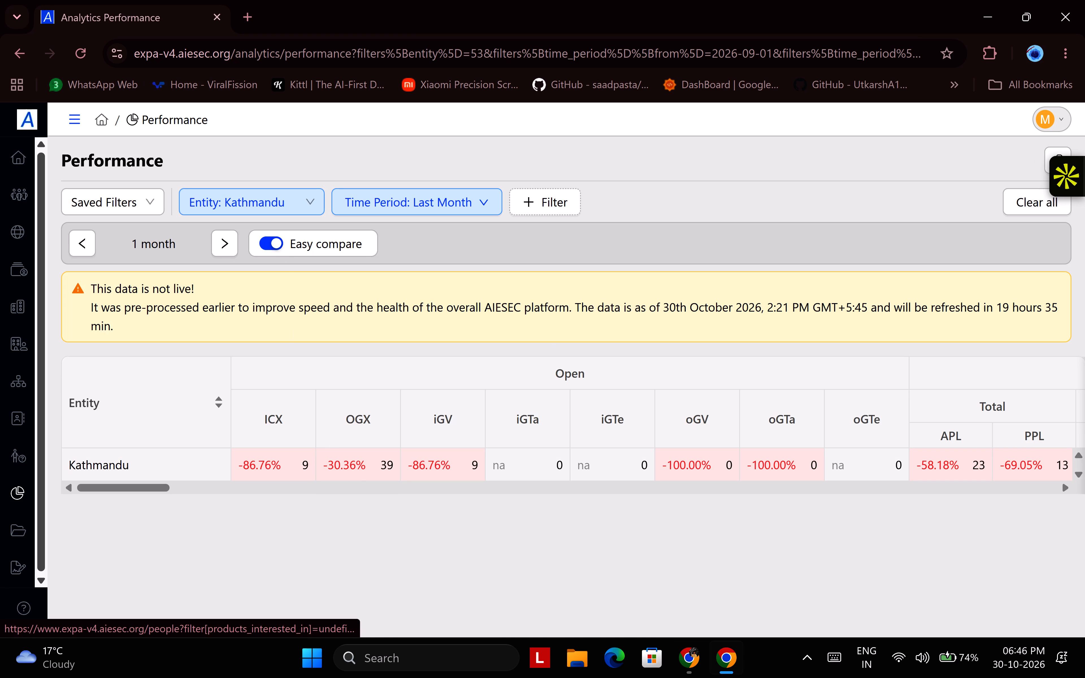
Check Kathmandu's compared OGX figure in EXPA and enter 0 as September's Point Achieved for % of SU Growth in the AiK sheet.
key("alt+Tab")
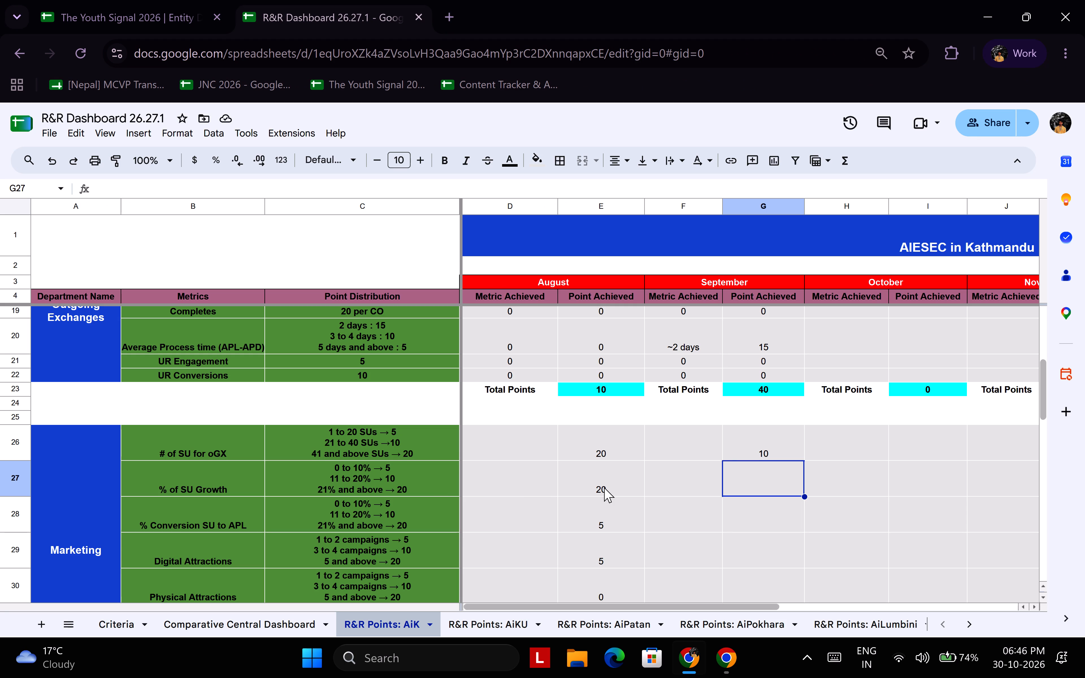
key("alt+Tab")
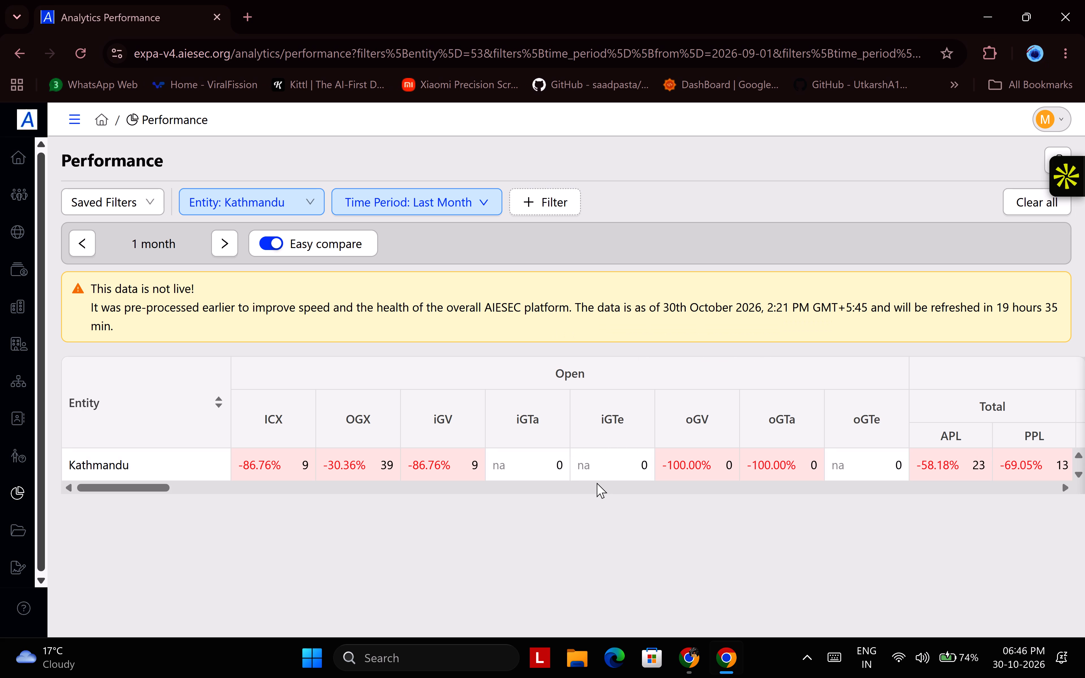
key("alt+Tab")
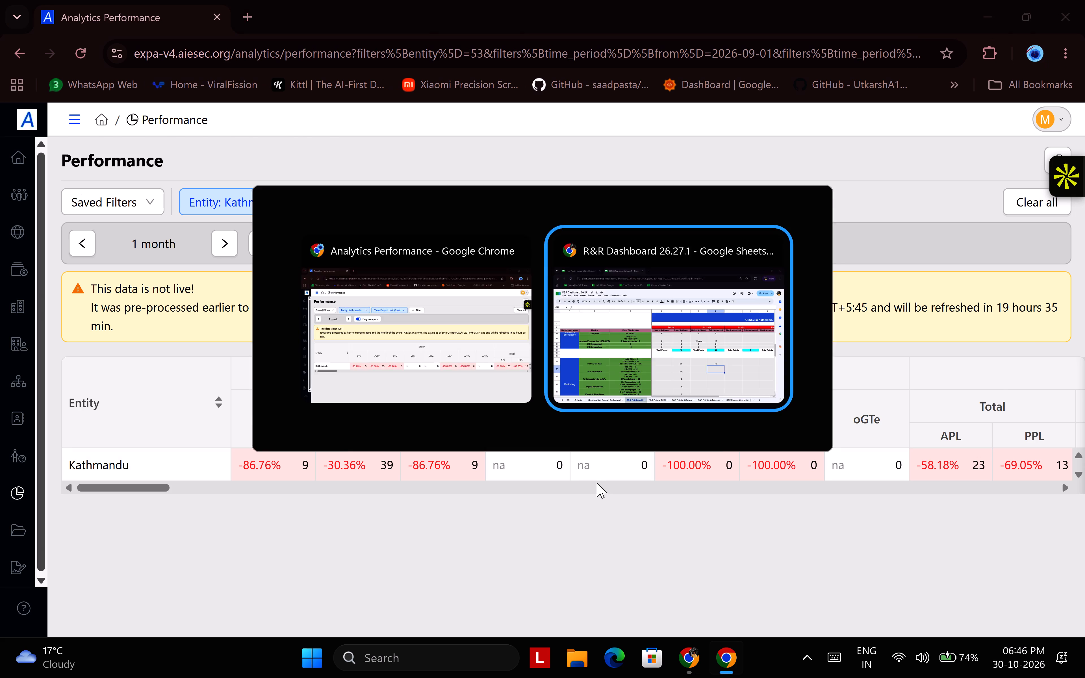
key("alt+Tab")
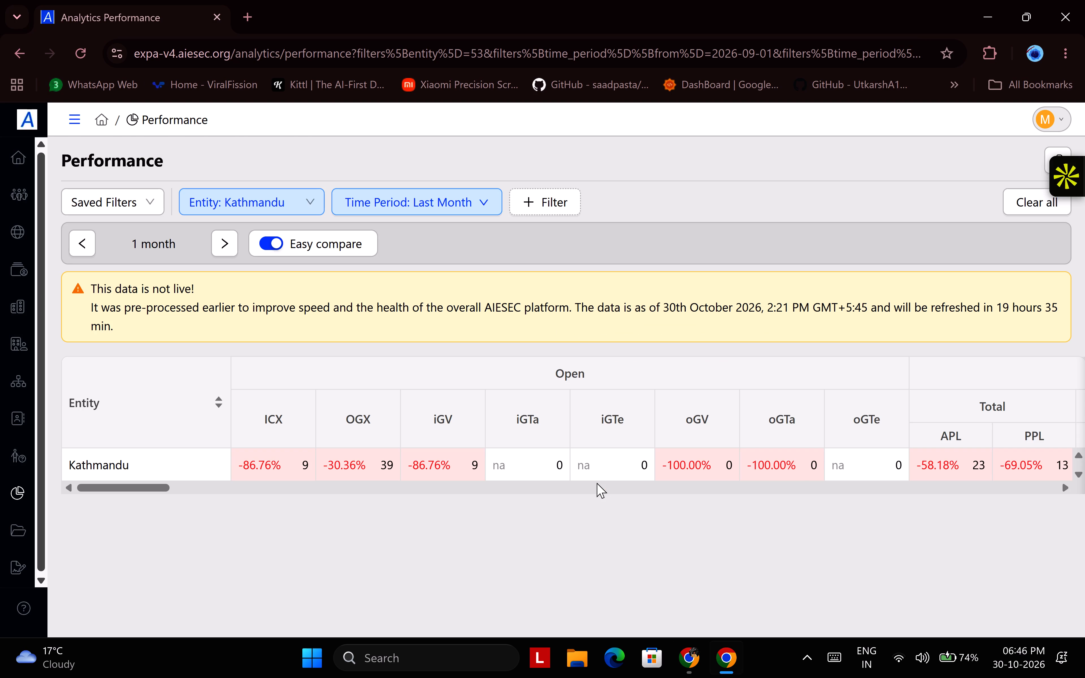
key("alt+Tab")
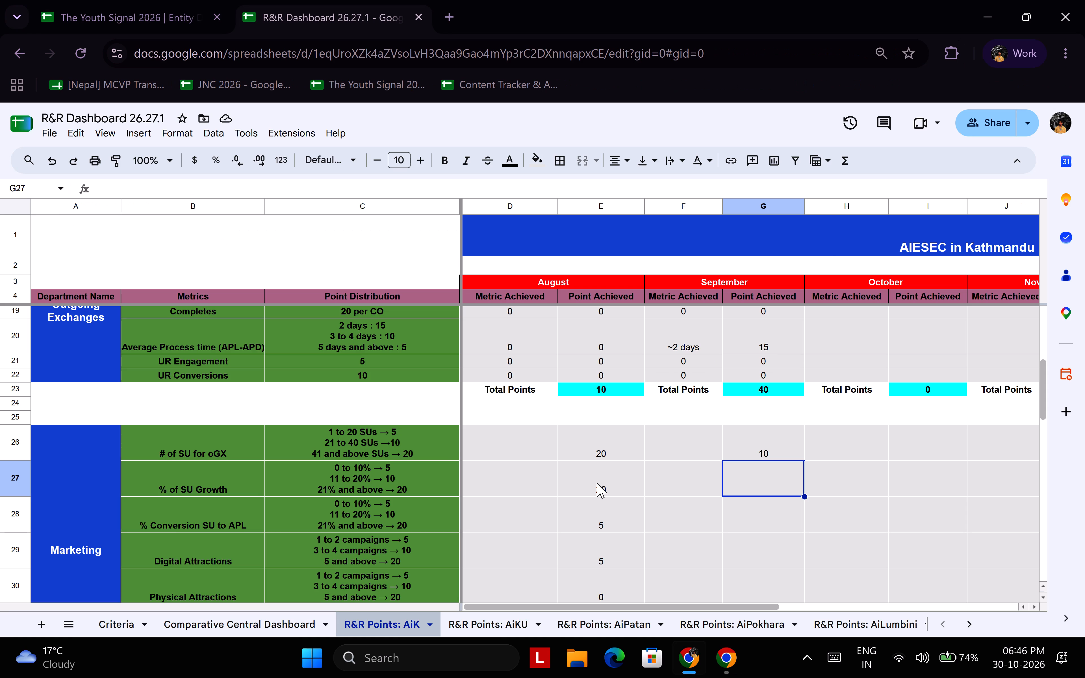
key("alt+Tab")
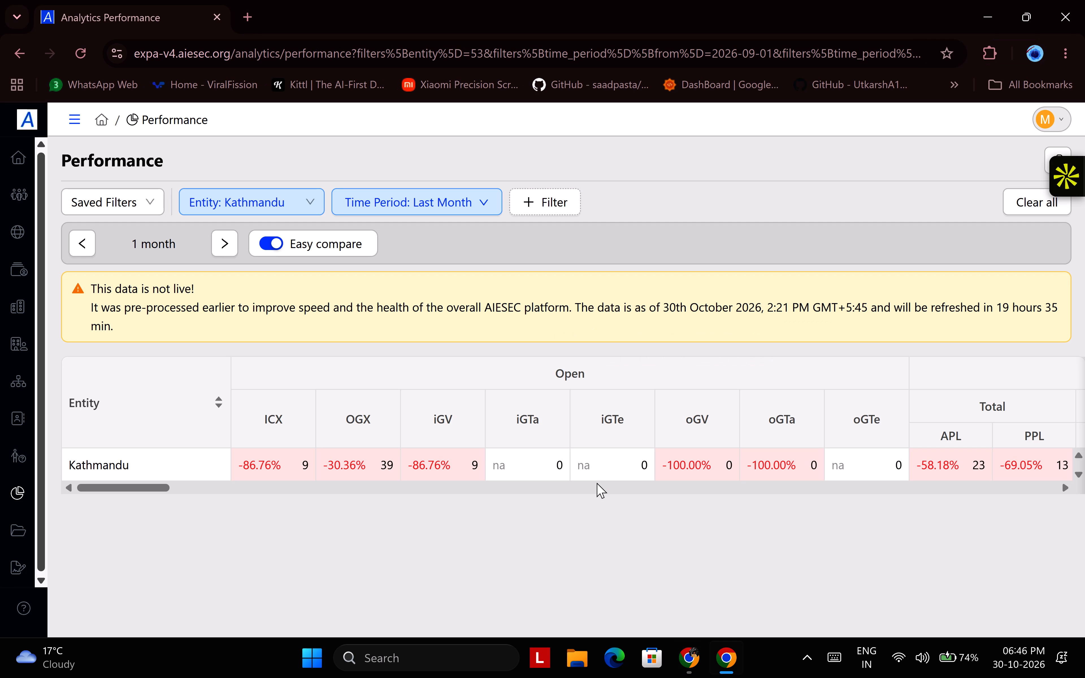
key("alt+Tab")
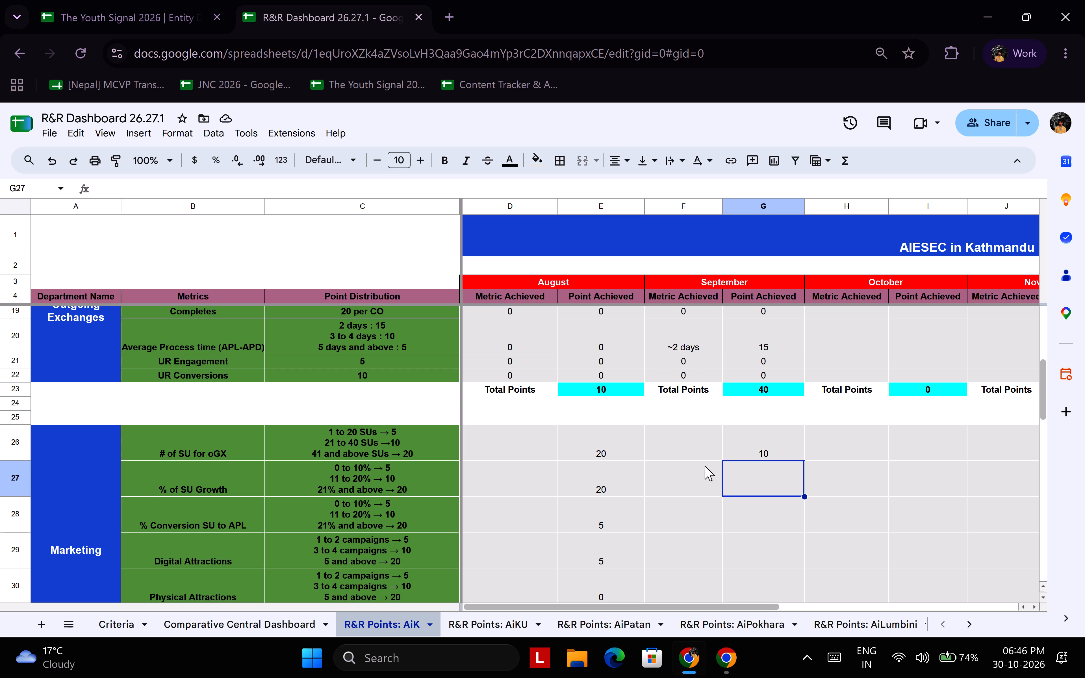
double_click(761, 469)
key("0")
key("Return")
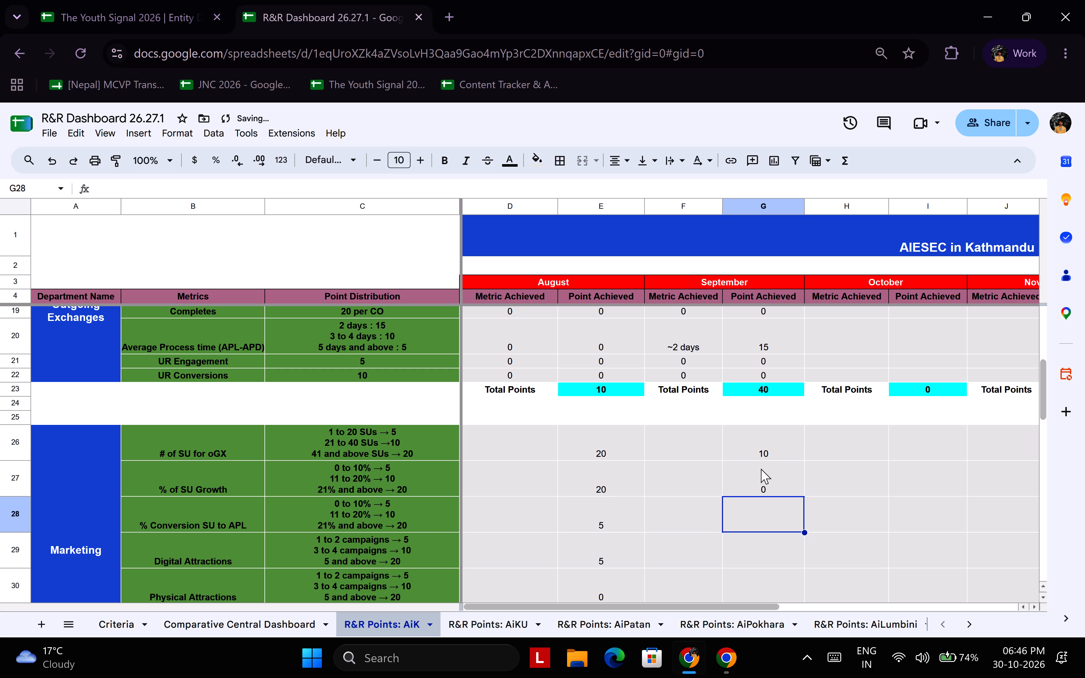
Check the point distributions for % of SU Growth and % Conversion SU to APL against Kathmandu's compared figures in EXPA.
left_click(240, 483)
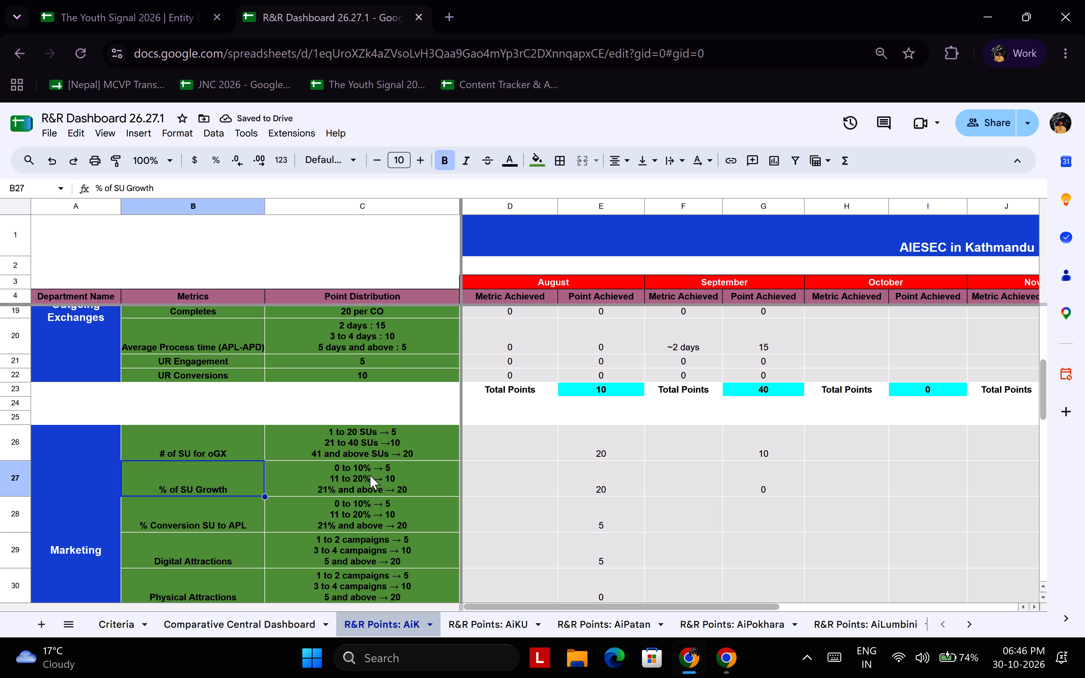
left_click(360, 469)
key("alt+Tab")
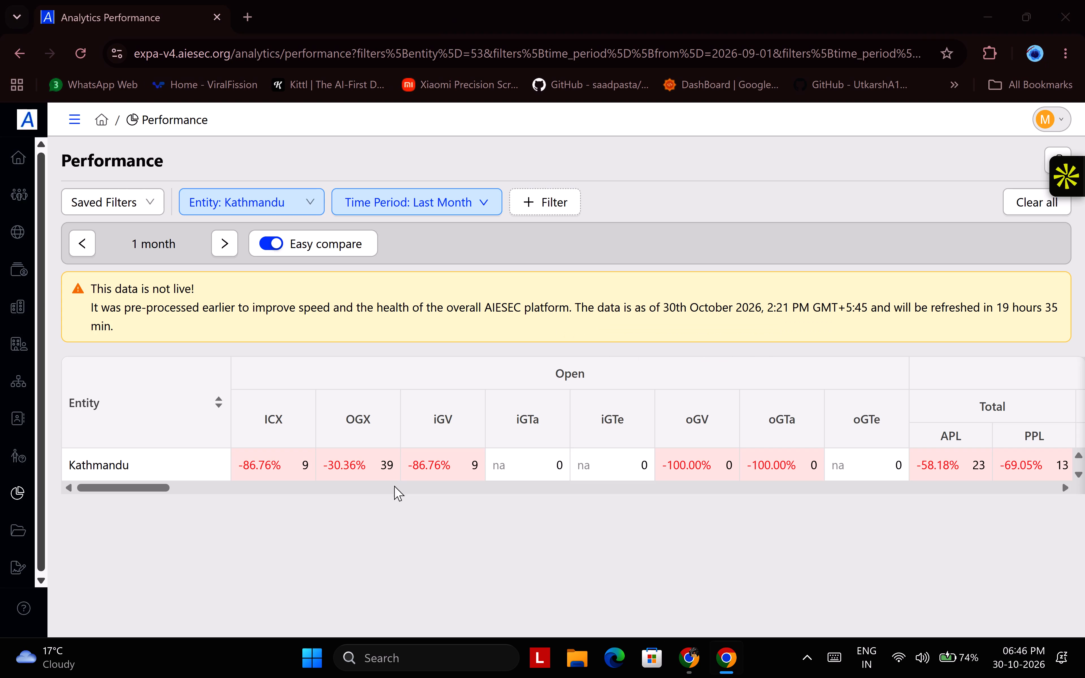
left_click_drag(324, 464, 324, 463)
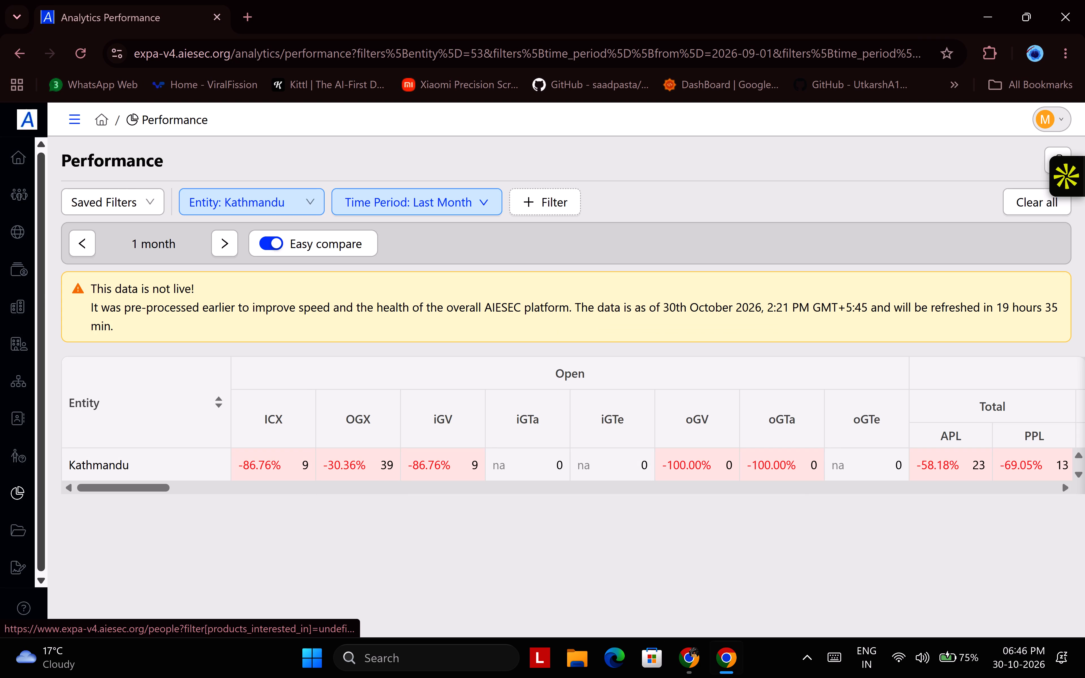
left_click_drag(324, 463, 340, 457)
key("alt+Tab")
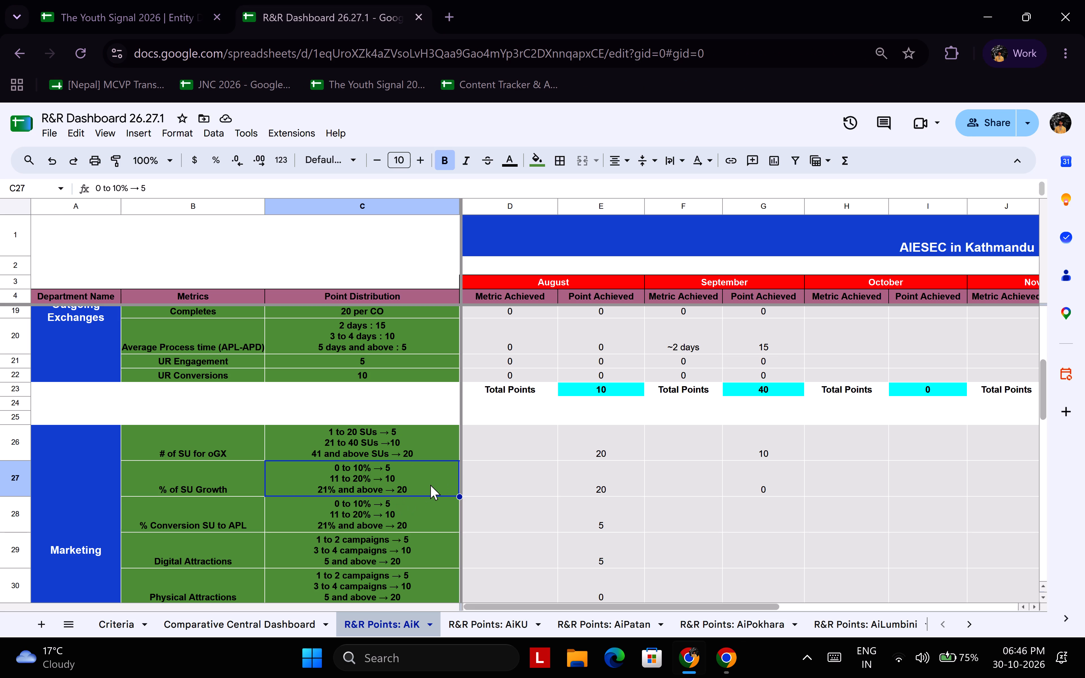
left_click(396, 508)
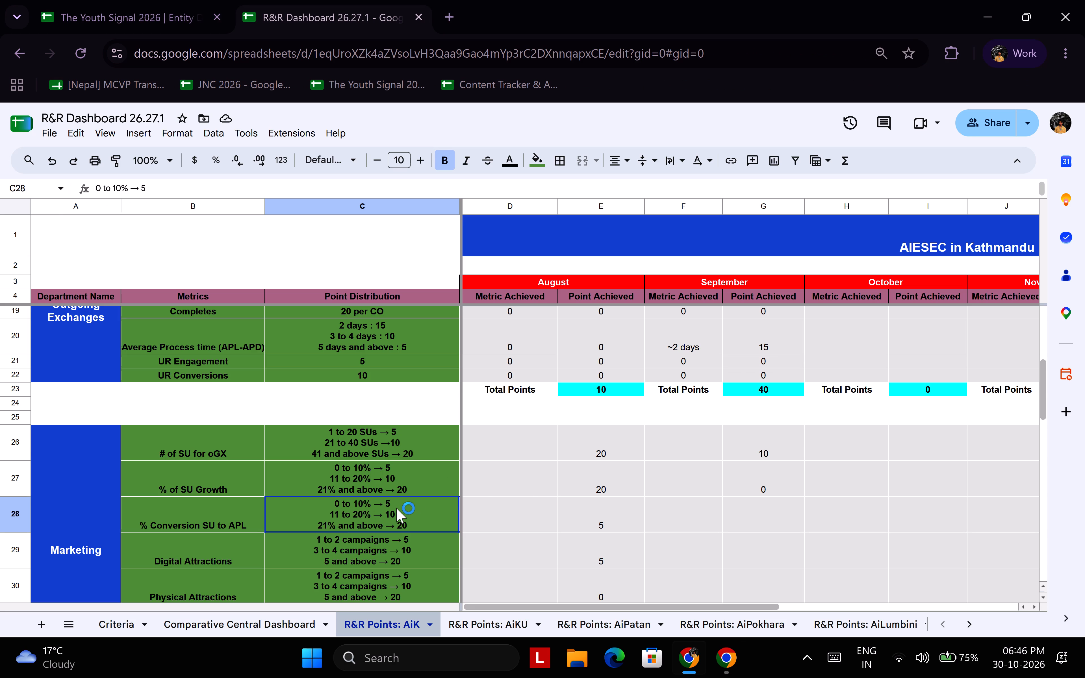
key("alt+Tab")
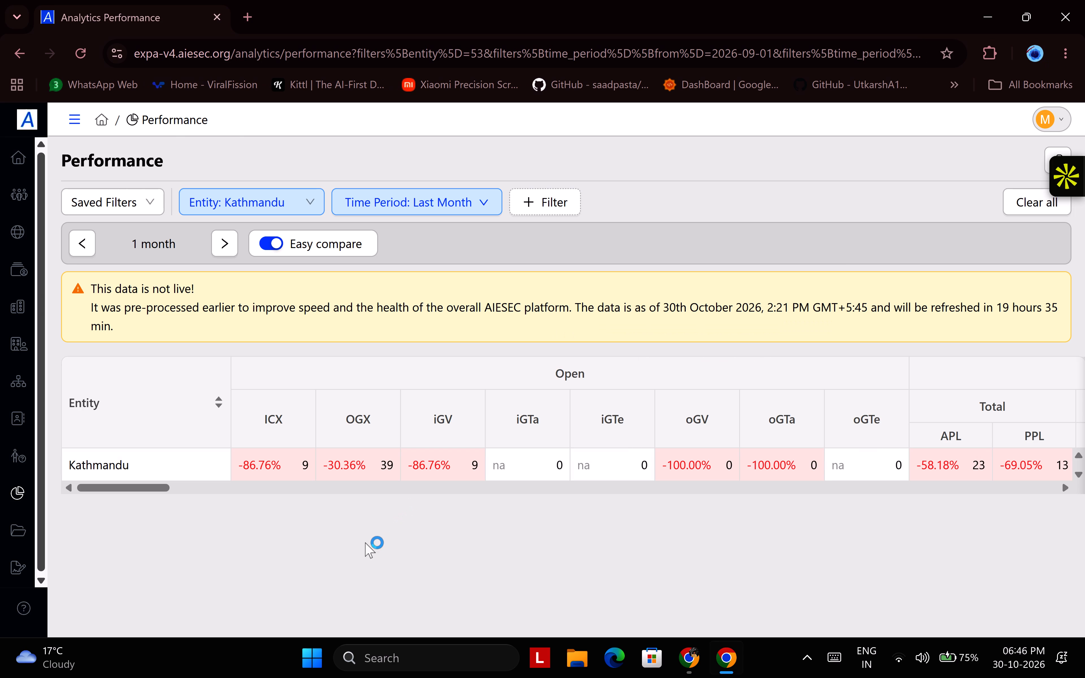
key("alt+Tab")
key("alt+Tab")
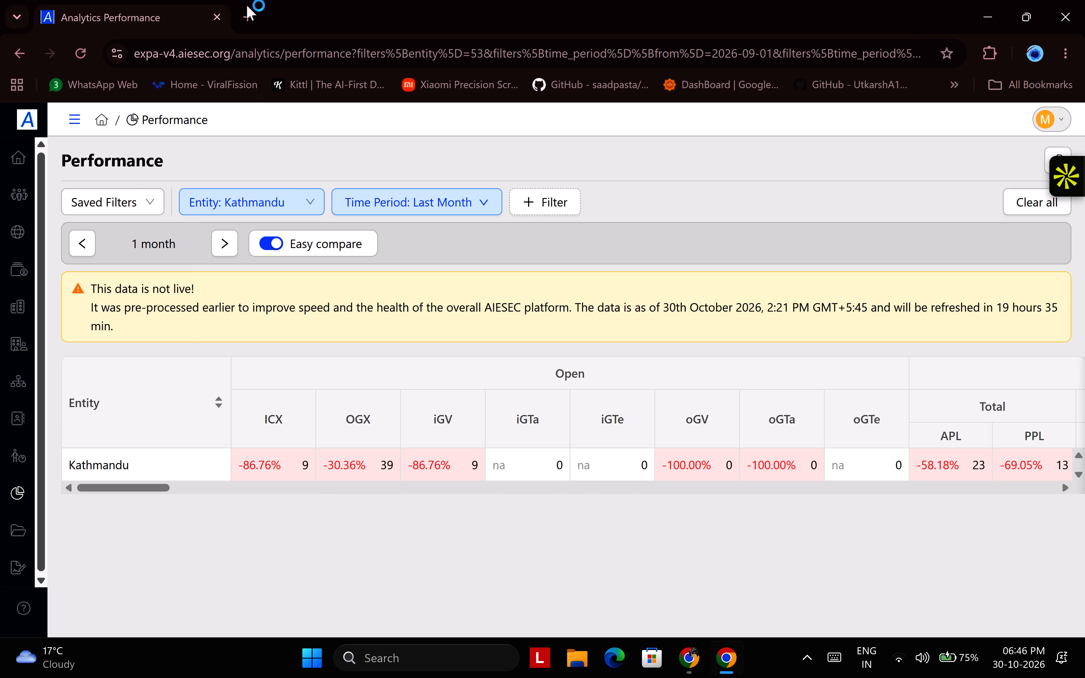
Open the EXPA dashboard at expa.aiesec.org in a new browser tab.
left_click(248, 5)
type("ex")
key("Return")
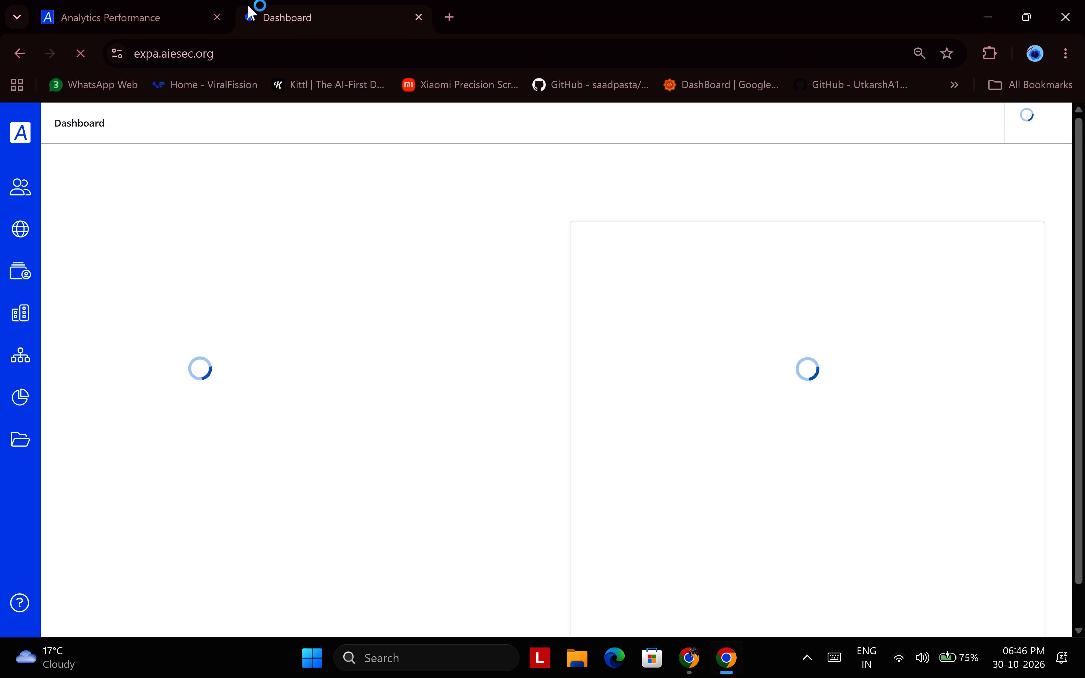
Examine the monthly points tables and graphs for all portfolios on the Comparative Central Dashboard sheet.
key("alt+Tab")
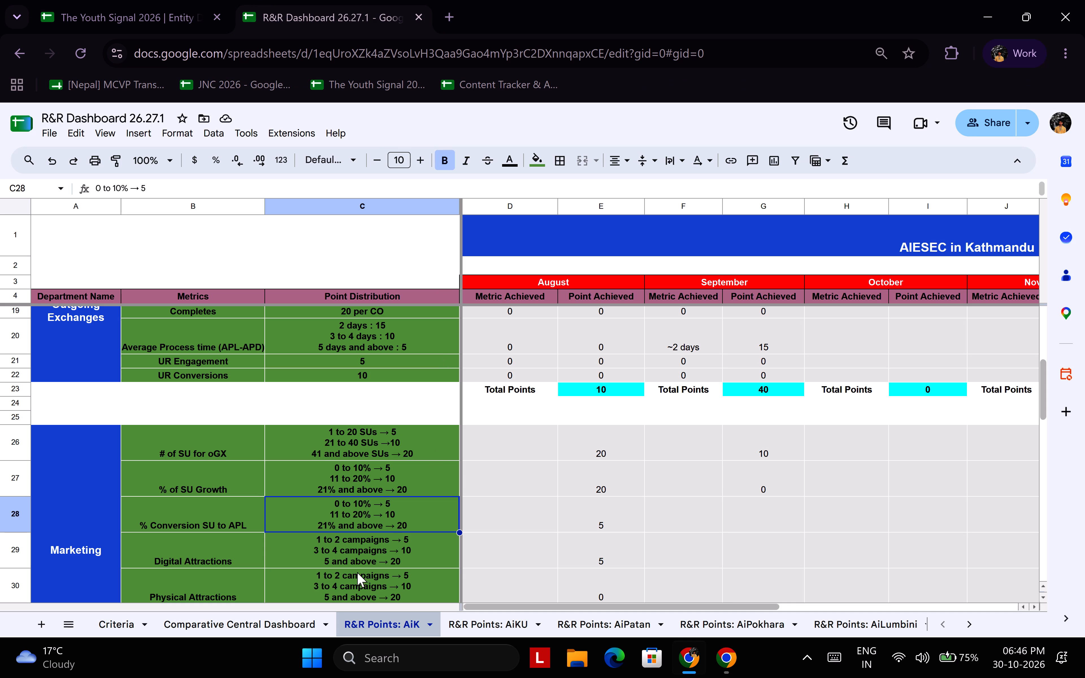
scroll(528, 451, "up", 1)
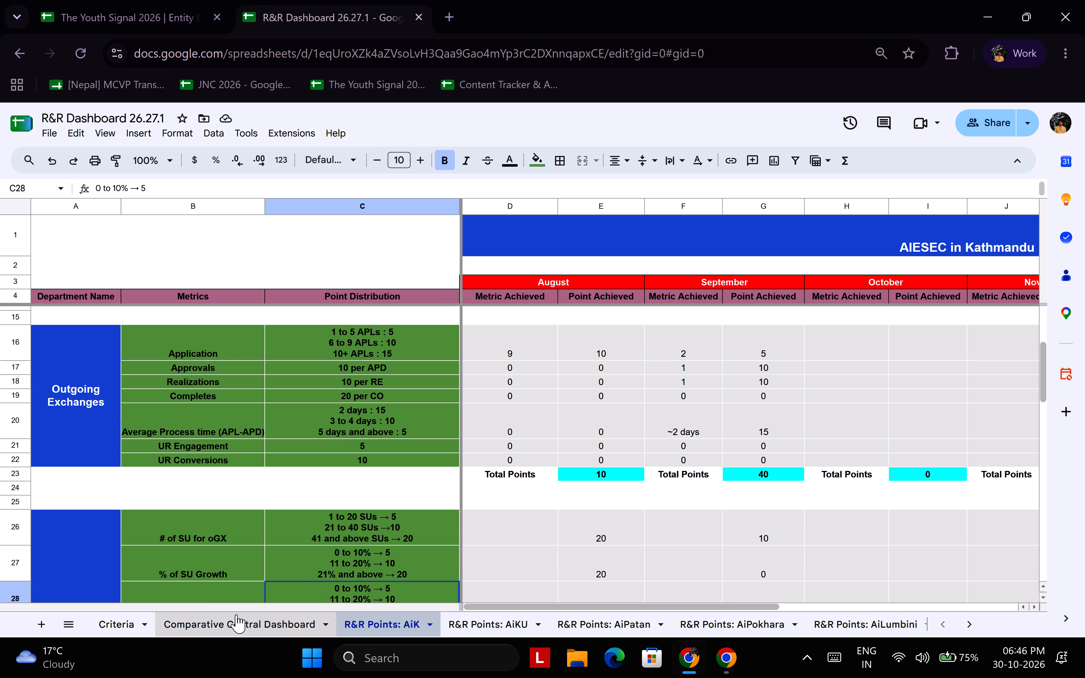
left_click(231, 633)
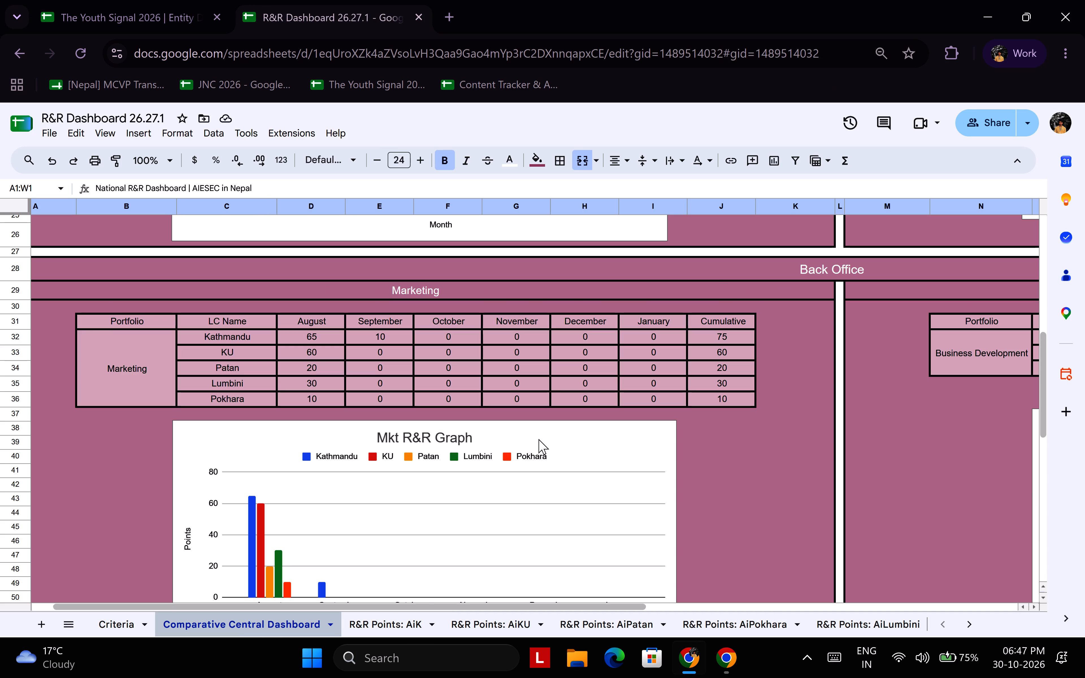
scroll(537, 439, "up", 6)
scroll(532, 442, "down", 1)
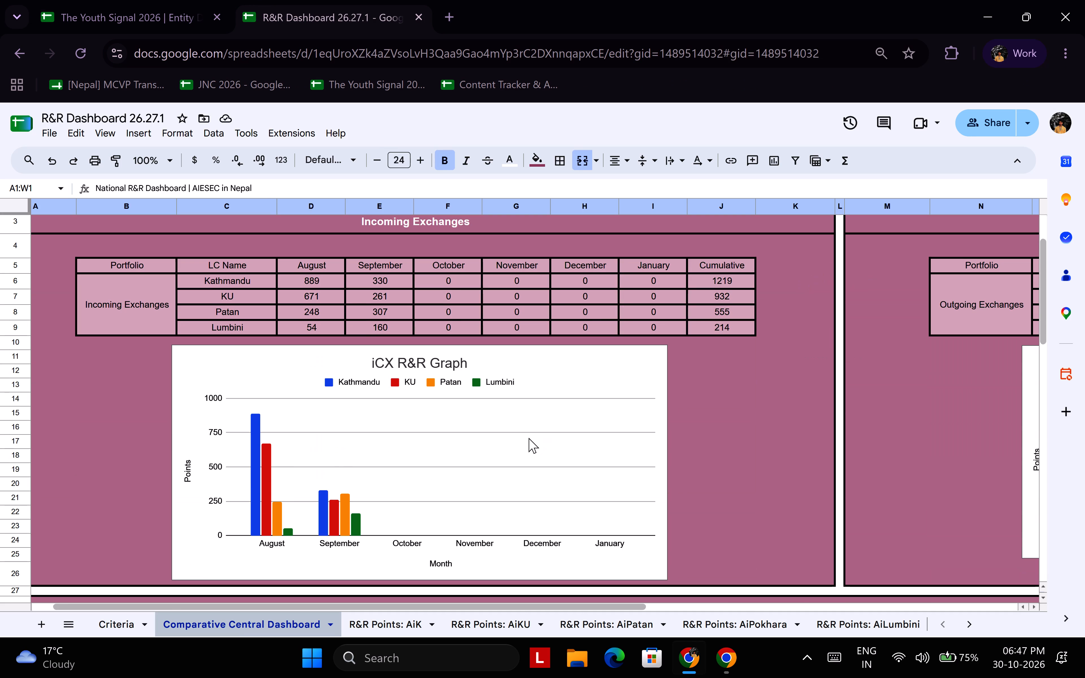
scroll(531, 436, "down", 7, "shift")
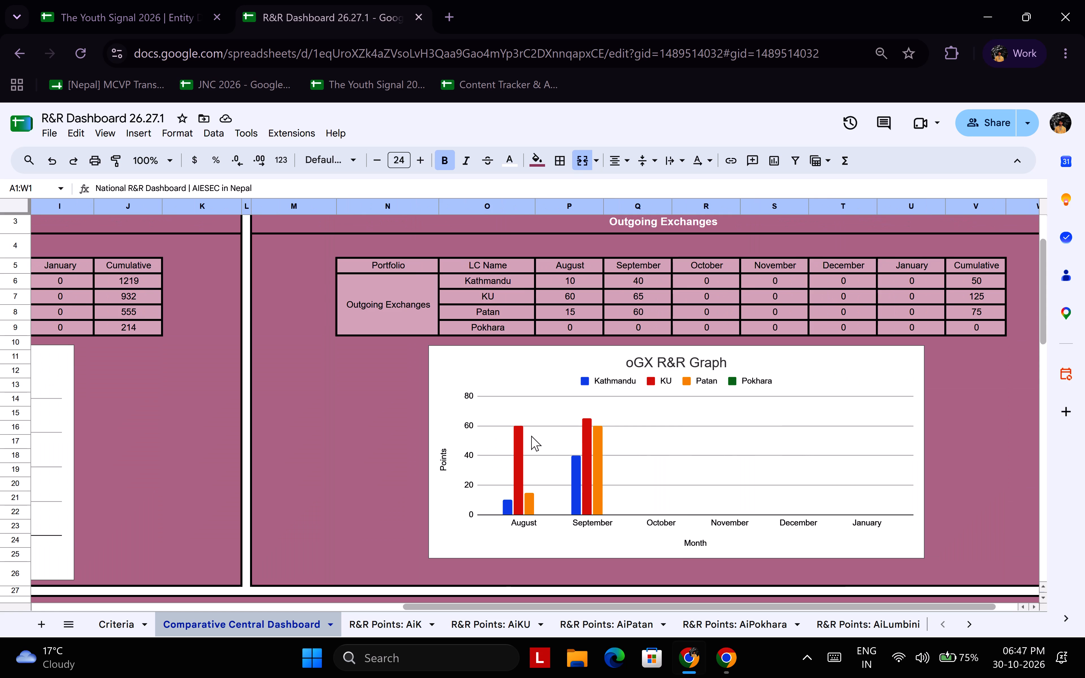
scroll(531, 436, "up", 7, "shift")
scroll(531, 436, "down", 5)
scroll(531, 436, "down", 5, "shift")
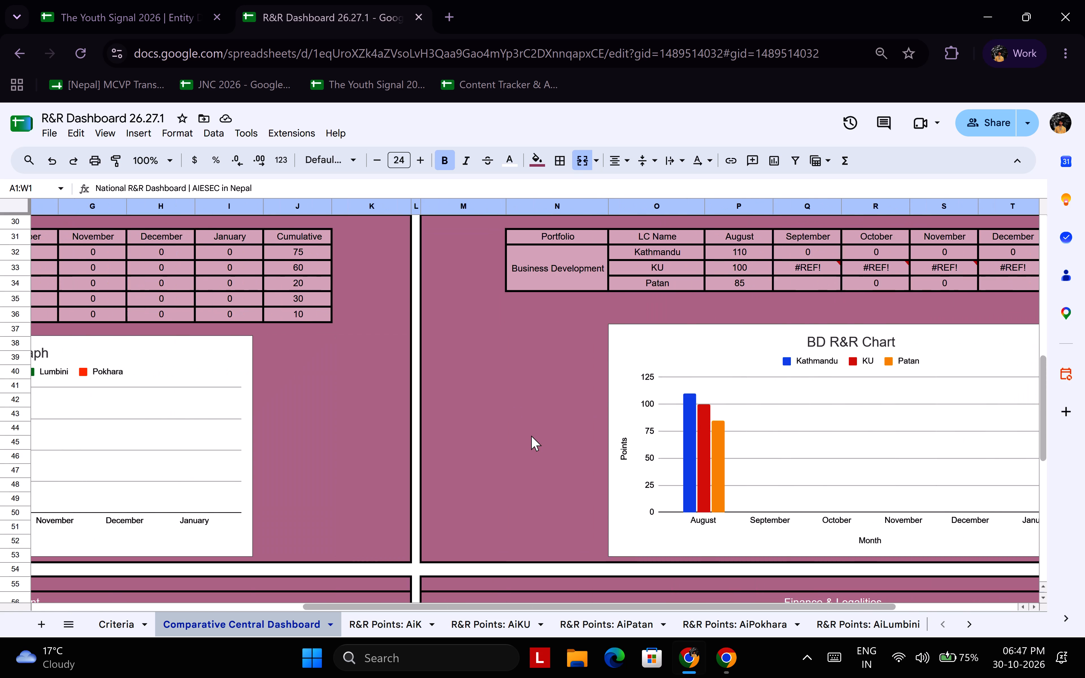
scroll(531, 436, "up", 1)
scroll(531, 436, "down", 4)
scroll(531, 436, "up", 3, "shift")
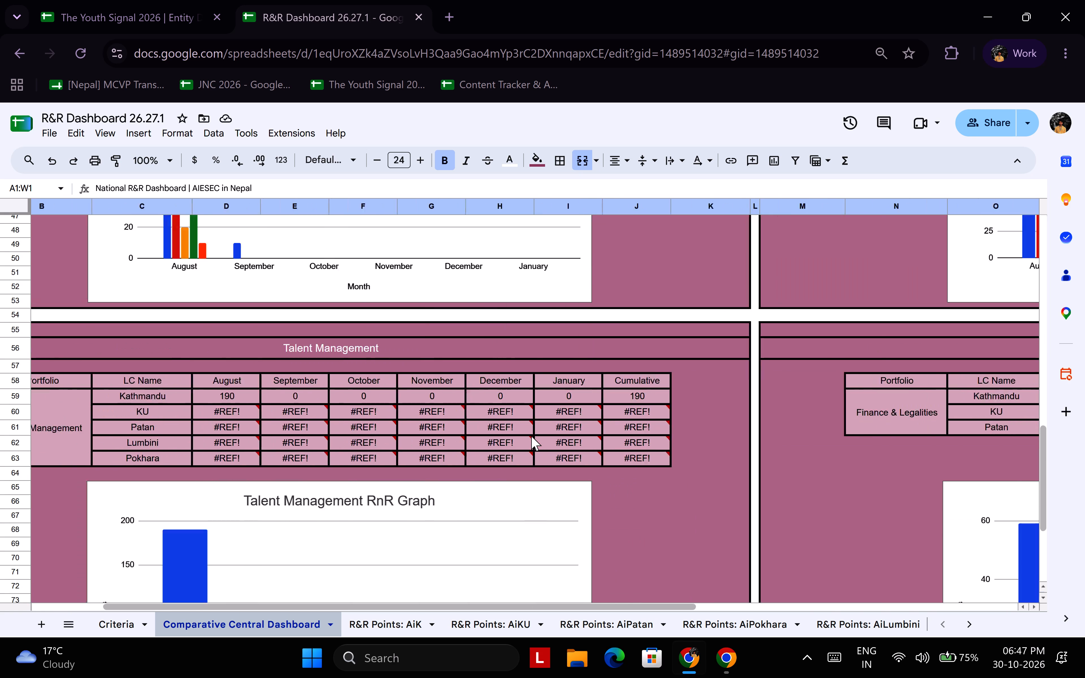
scroll(531, 436, "up", 3, "shift")
scroll(531, 436, "down", 3)
scroll(531, 436, "up", 1)
scroll(531, 436, "down", 1)
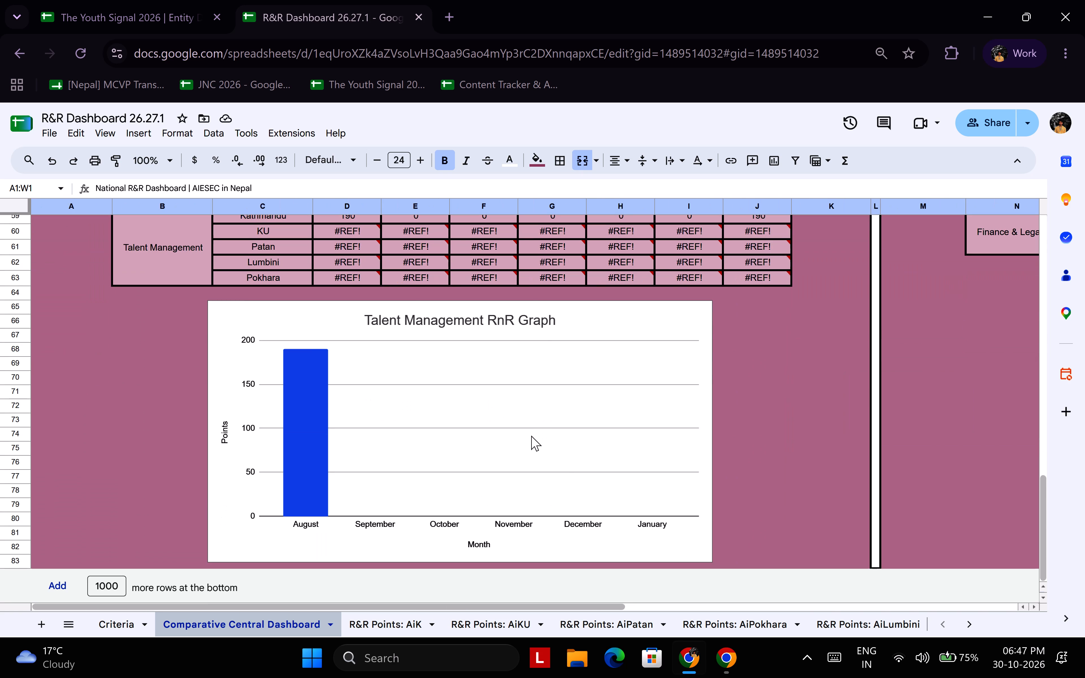
scroll(531, 436, "up", 1)
scroll(531, 436, "down", 7, "shift")
scroll(533, 438, "down", 1)
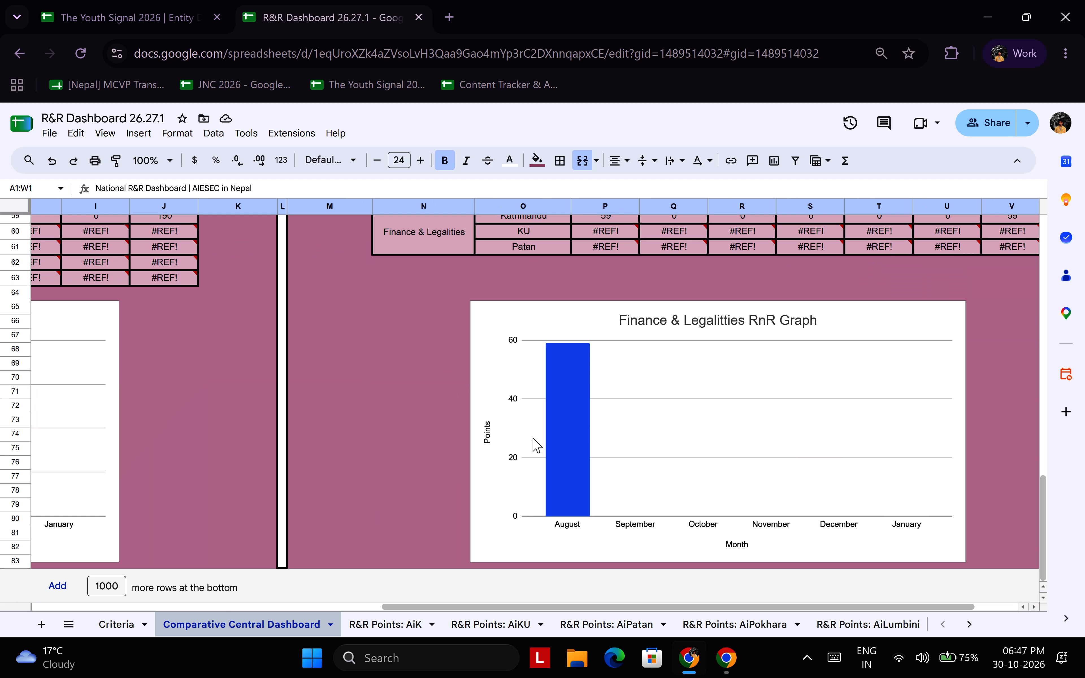
scroll(533, 438, "down", 2)
scroll(533, 438, "up", 3, "shift")
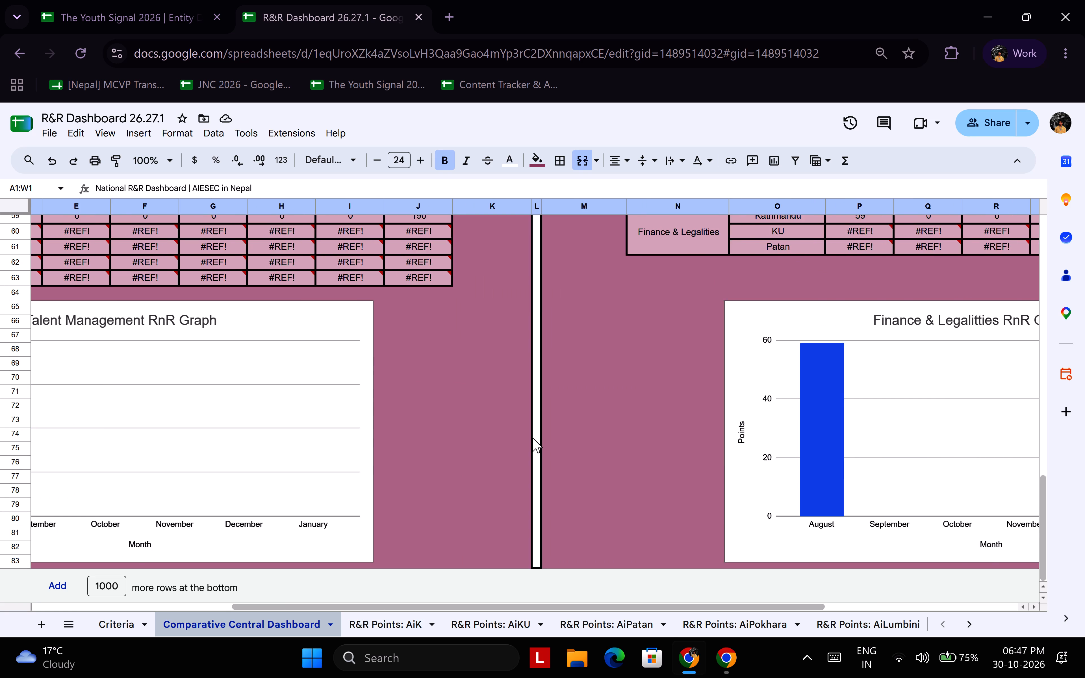
scroll(533, 438, "up", 6)
scroll(535, 433, "up", 3, "shift")
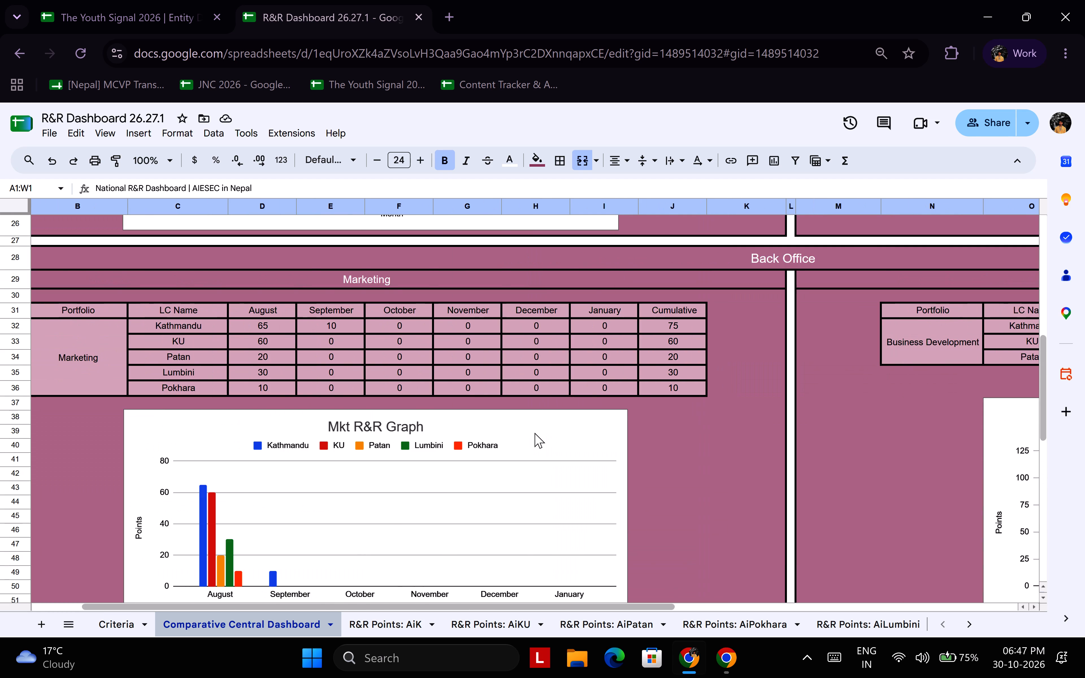
scroll(535, 433, "down", 1)
Open EXPA's Funnel analytics and remove the Nepal entity and Aug 1 - Oct 31, 2026 time period filters.
key("alt+Tab")
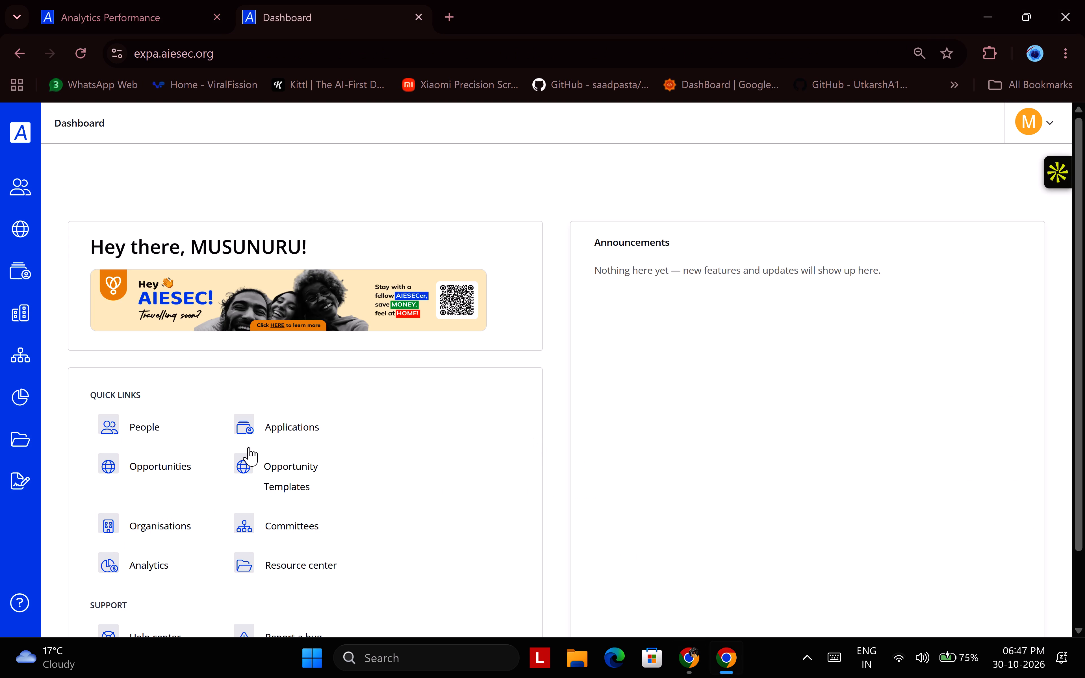
scroll(135, 491, "down", 2)
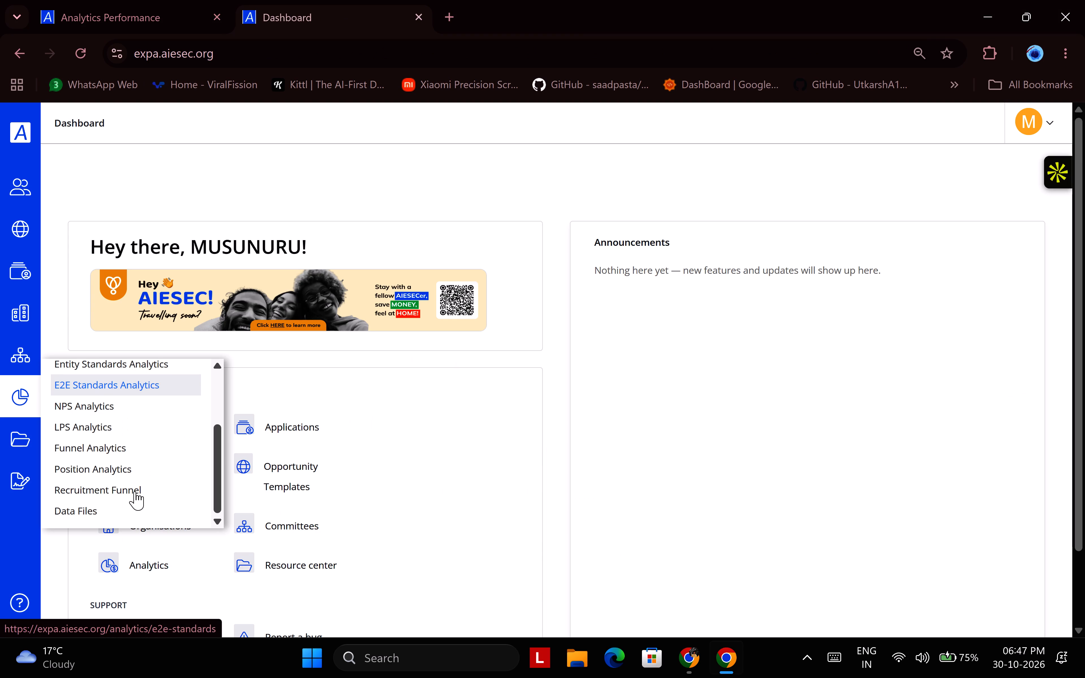
left_click(141, 439)
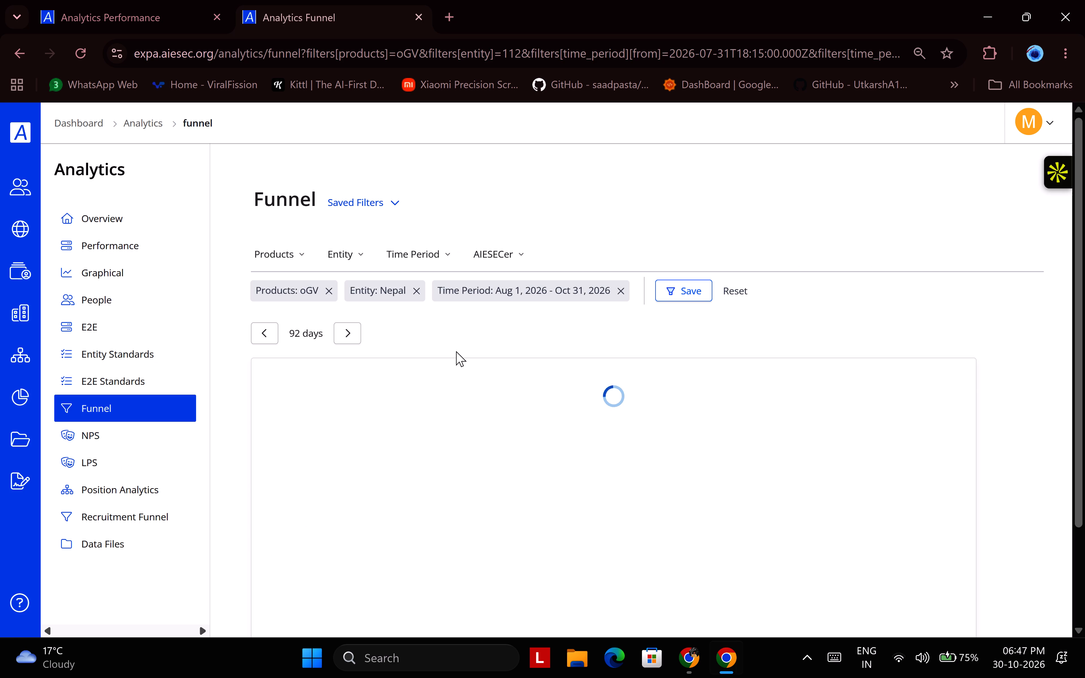
left_click(418, 291)
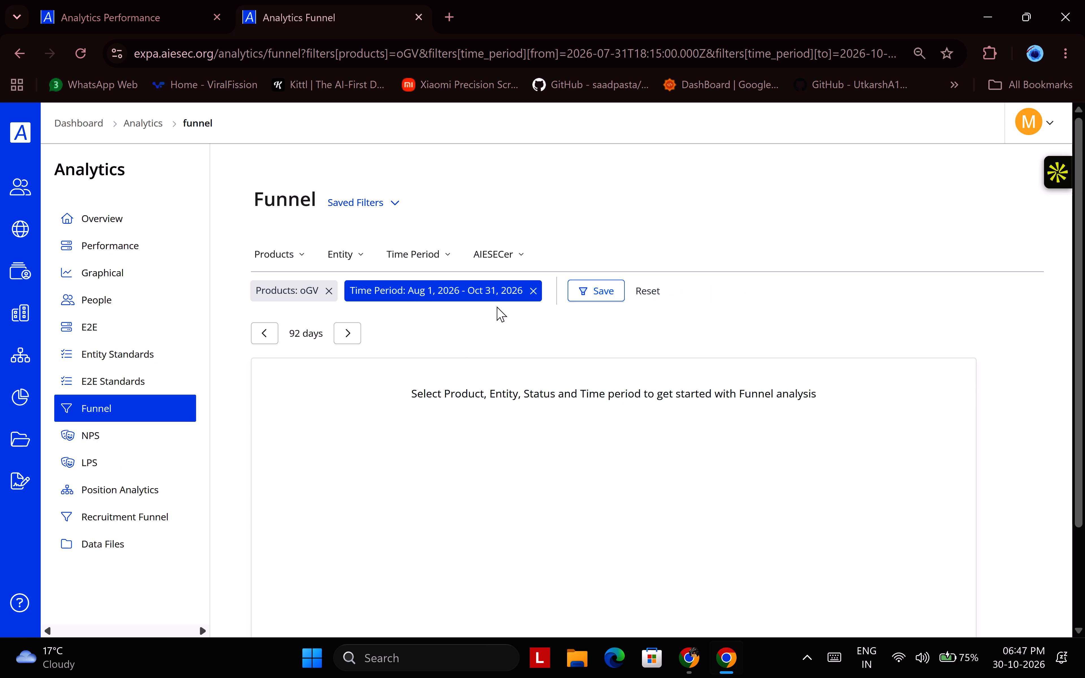
left_click(535, 292)
Review the Marketing comparison, and check the % Conversion SU to APL metric and its point distribution on the AiK sheet.
key("alt+Tab")
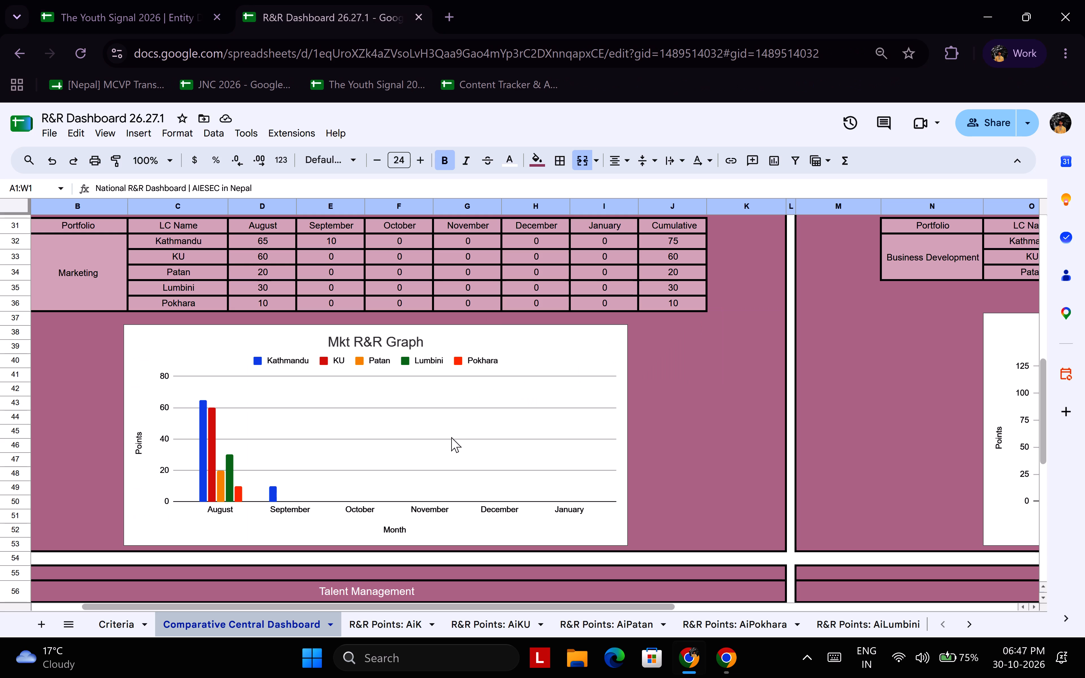
scroll(448, 437, "up", 1)
scroll(448, 437, "down", 1)
key("alt+Tab")
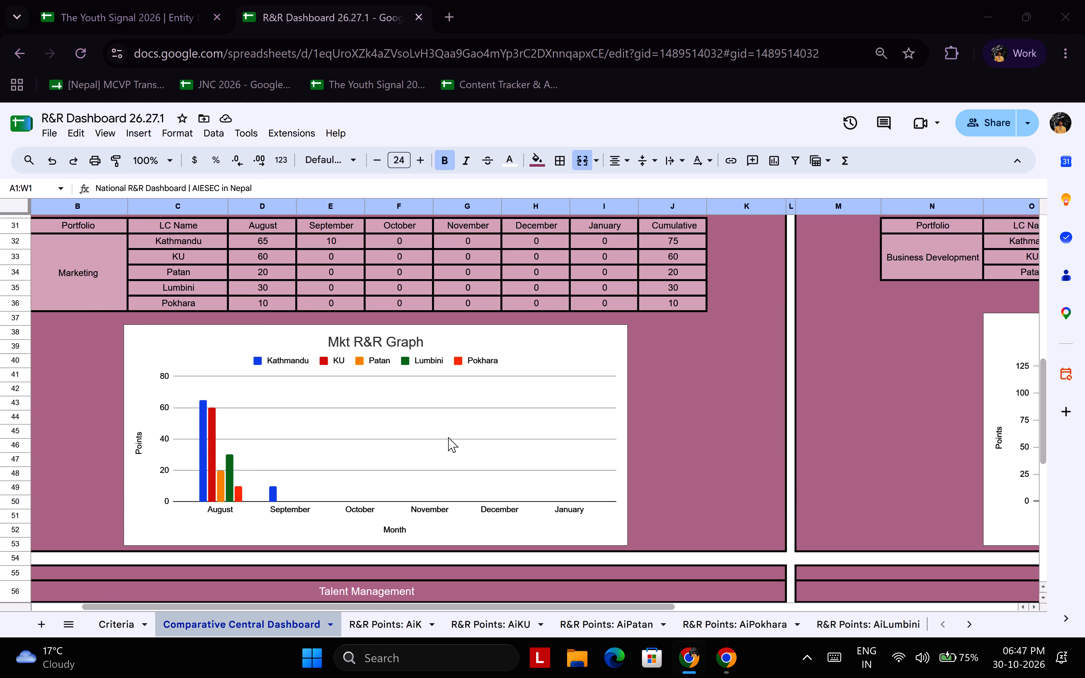
key("alt+Tab")
left_click(409, 618)
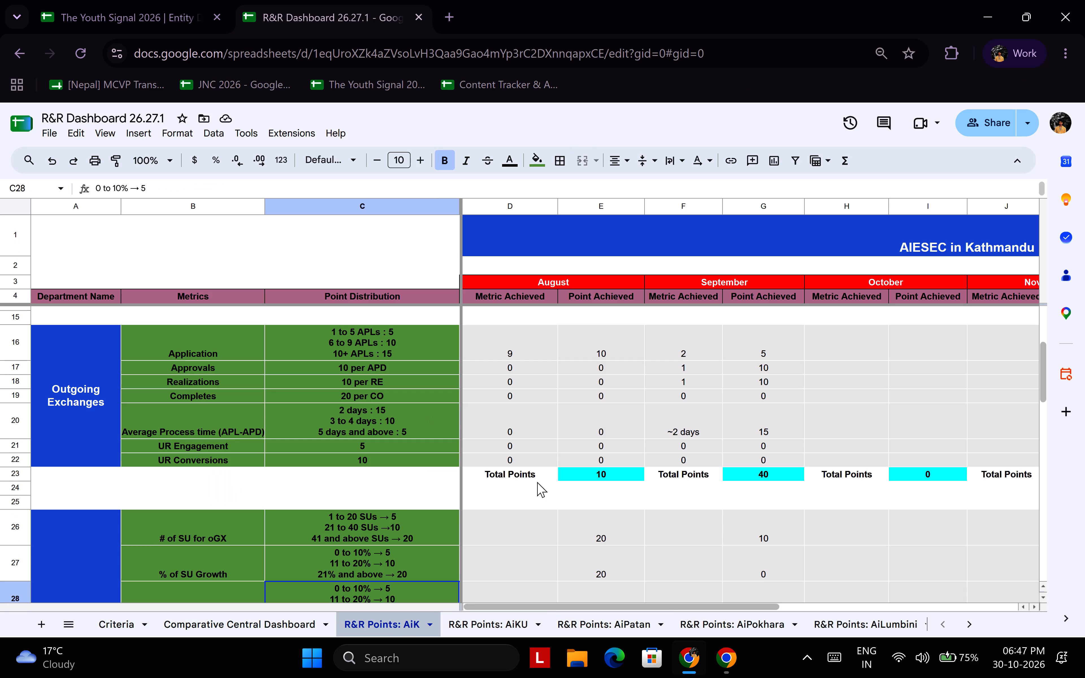
scroll(567, 543, "down", 1)
key("alt+Tab")
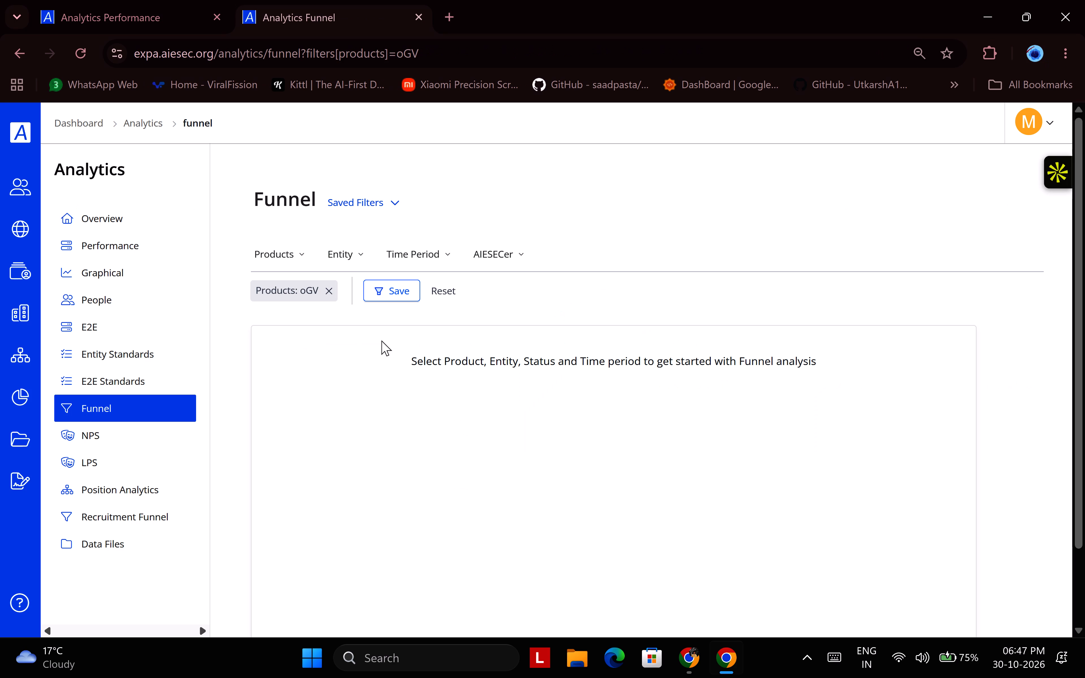
key("alt+Tab")
left_click(213, 513)
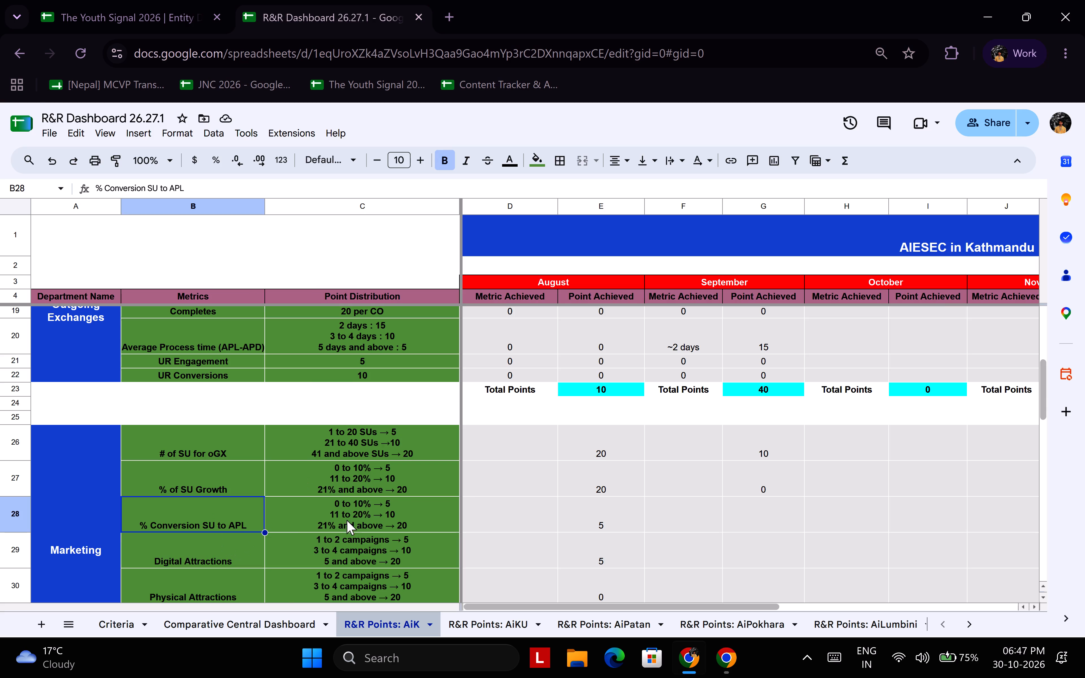
left_click(388, 523)
Filter the EXPA Funnel analytics by entity Kathmandu and product oGV.
key("alt+Tab")
left_click(338, 251)
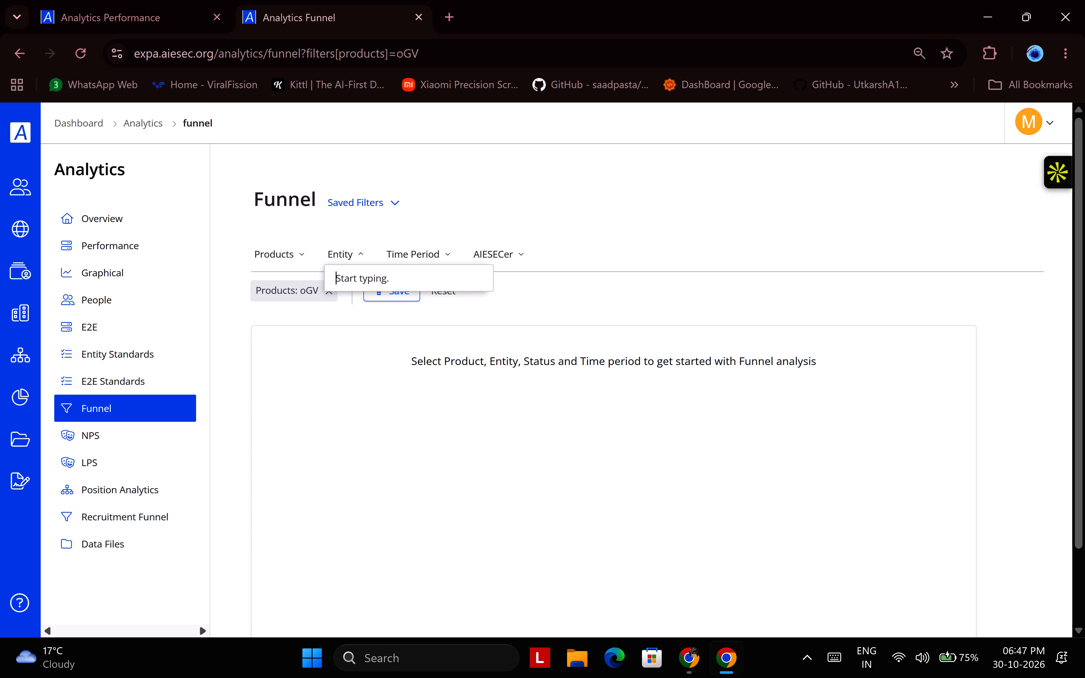
left_click(362, 283)
type("kath")
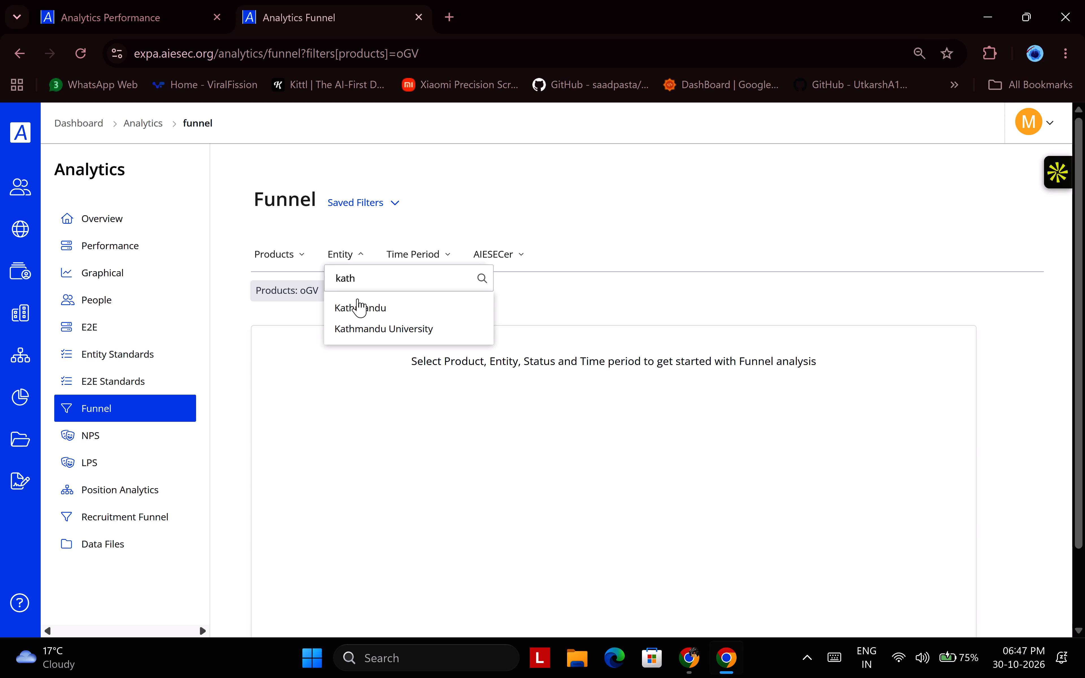
left_click(369, 305)
left_click(274, 247)
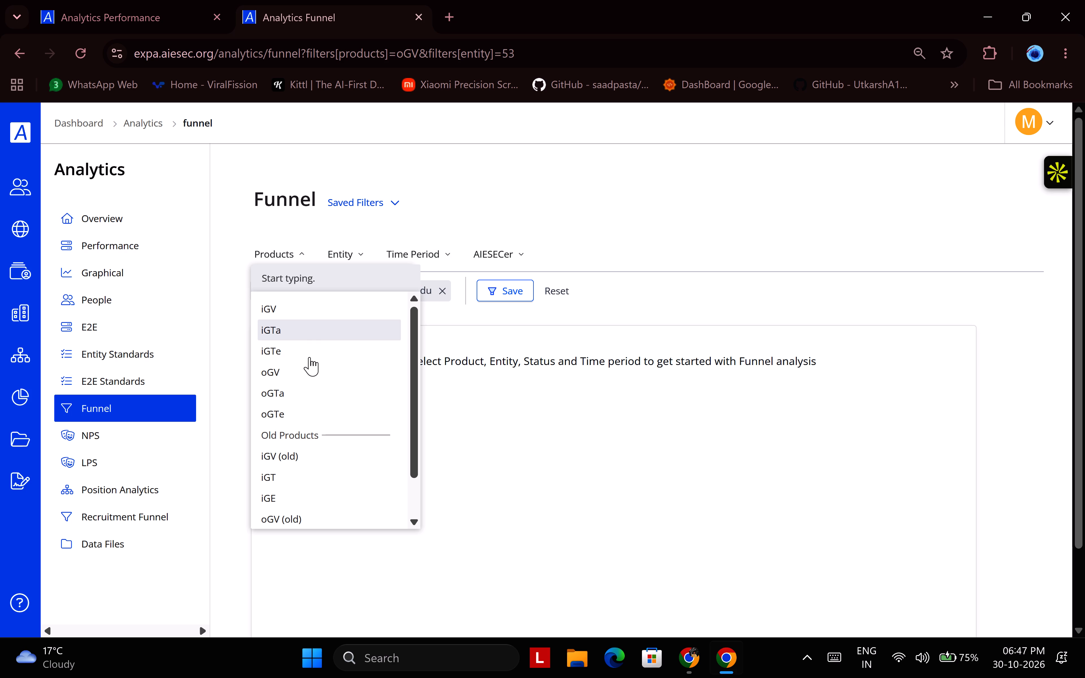
left_click(305, 370)
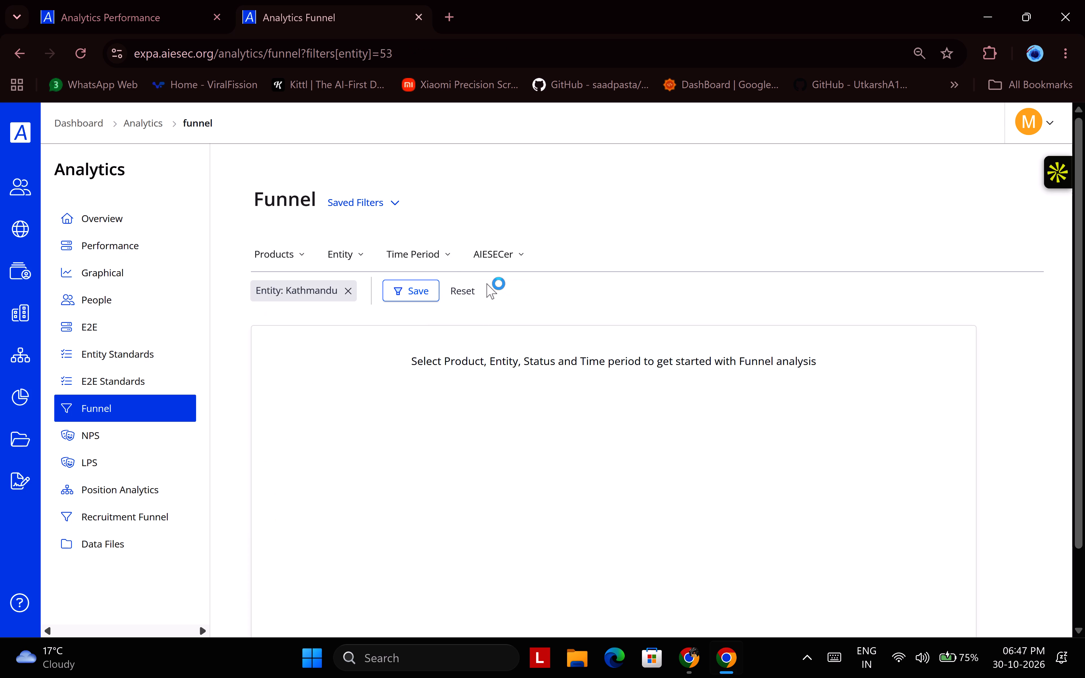
left_click(279, 250)
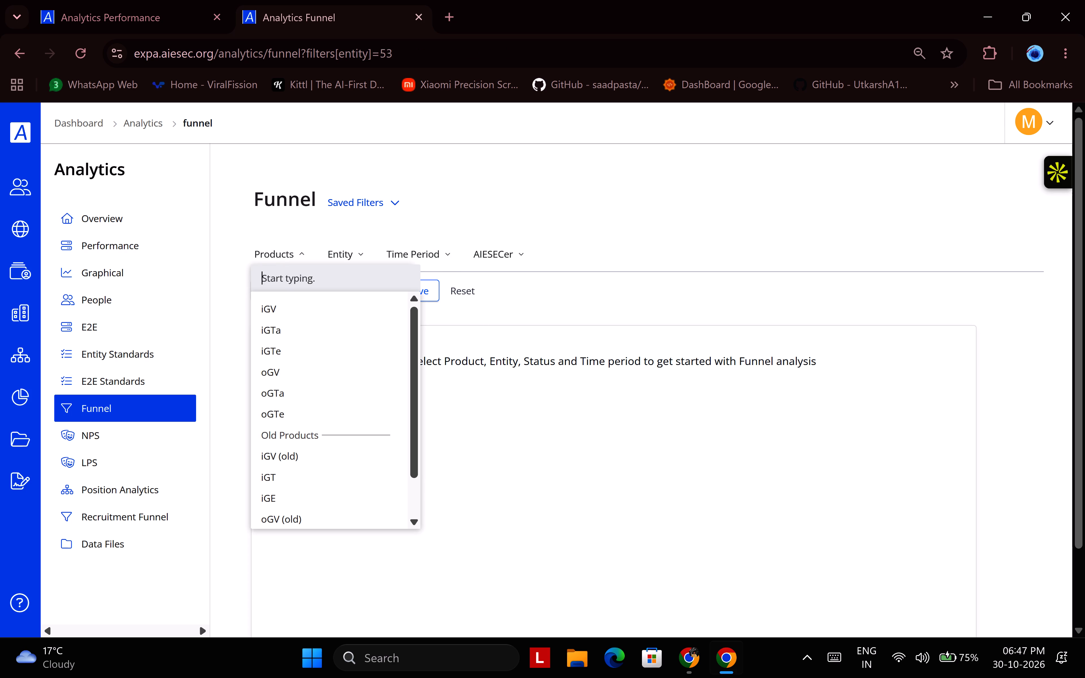
left_click(295, 371)
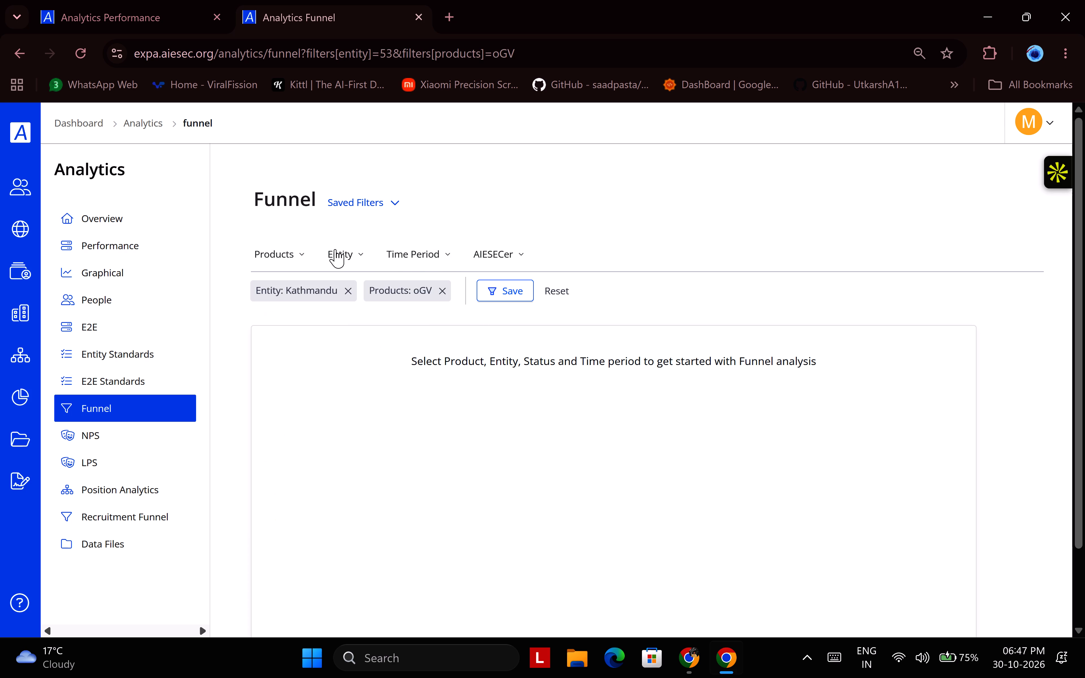
Set the funnel's time period to the Last Month preset.
left_click(335, 249)
left_click(407, 251)
left_click(443, 324)
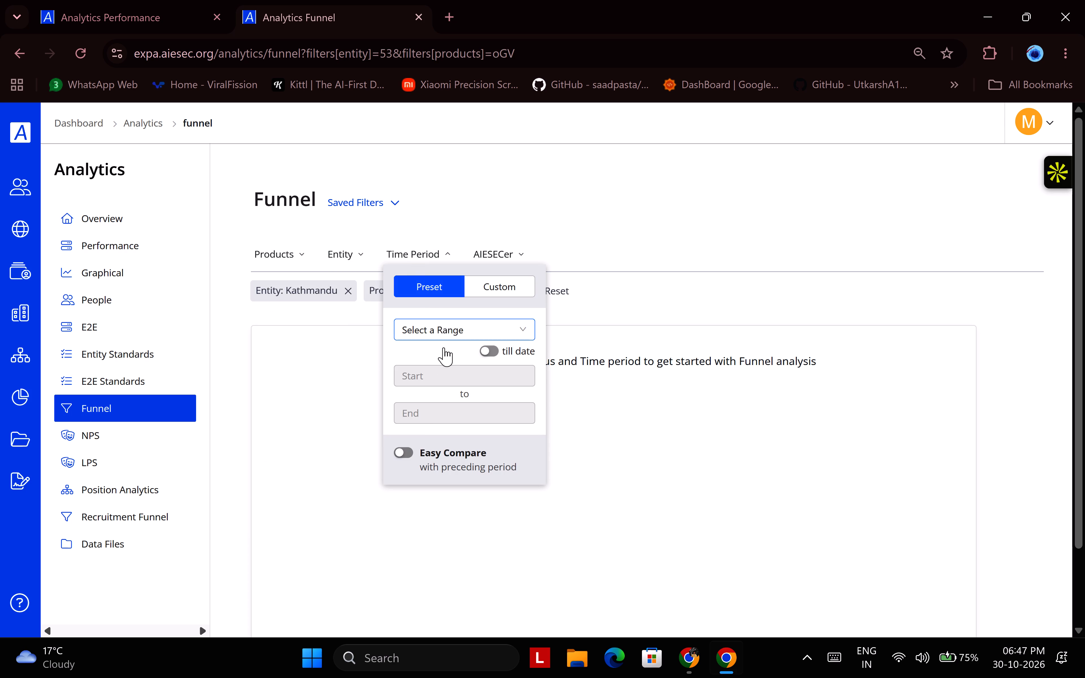
scroll(454, 427, "down", 1)
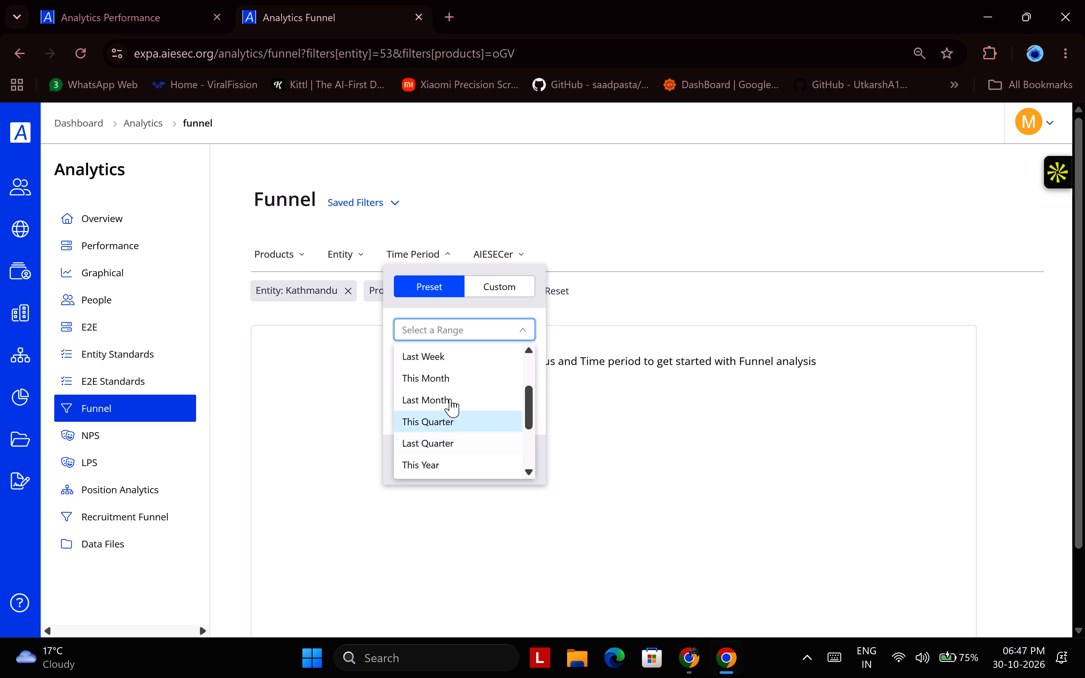
left_click(450, 398)
left_click(689, 297)
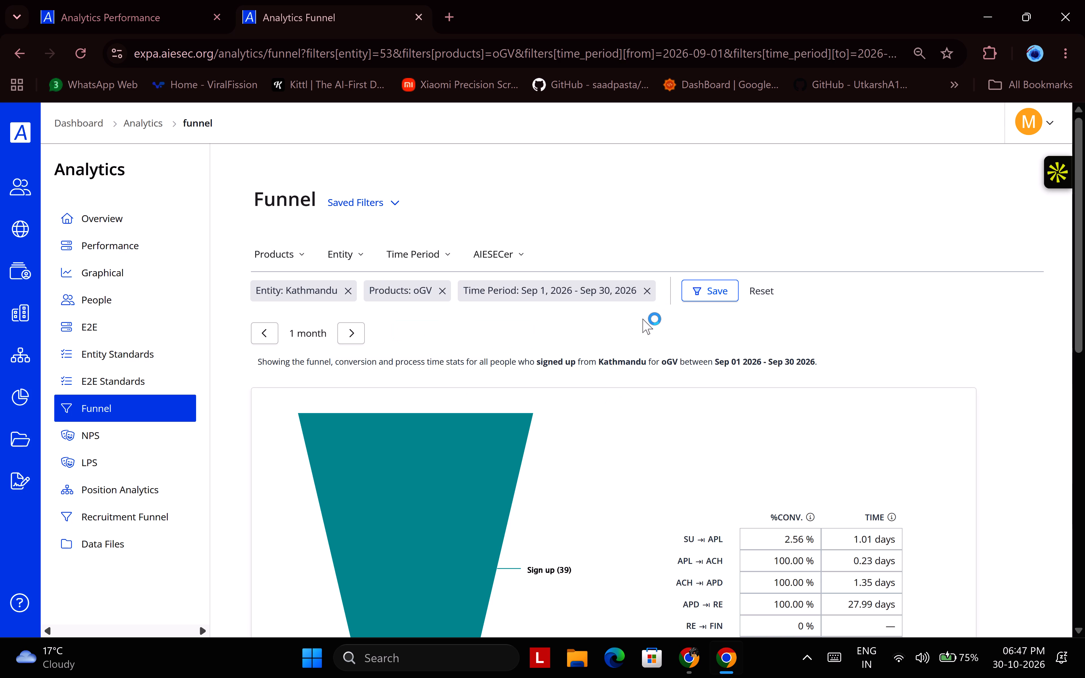
Check Kathmandu's SU to APL conversion in the funnel and enter 5 as September's Point Achieved for % Conversion SU to APL.
scroll(586, 443, "down", 2)
key("alt+Tab")
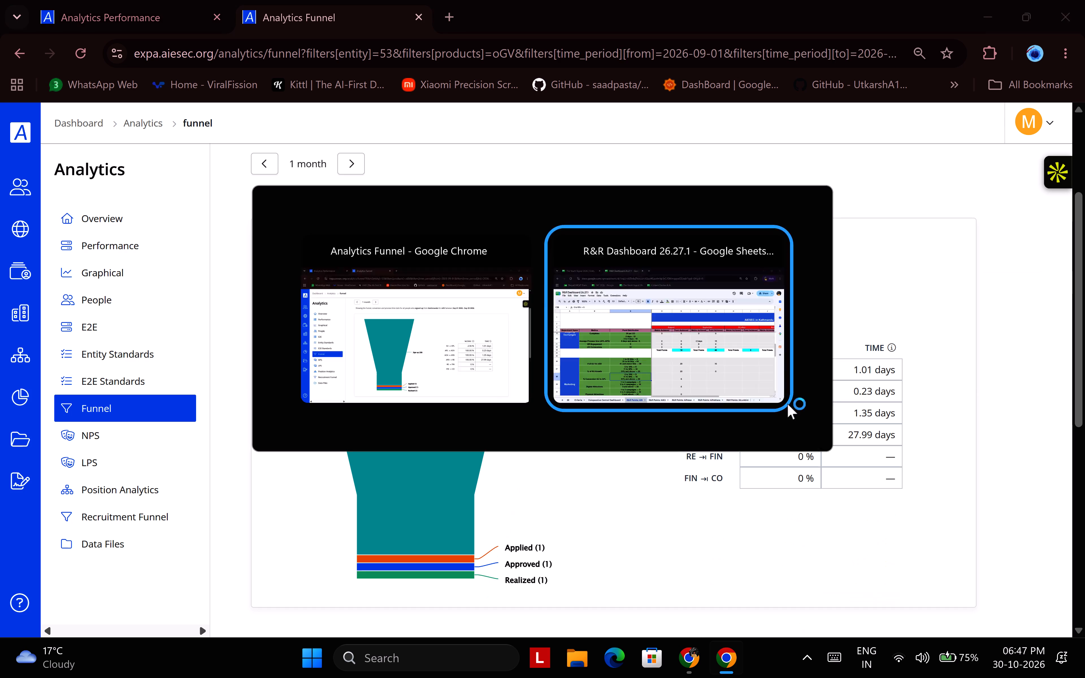
key("alt+Tab")
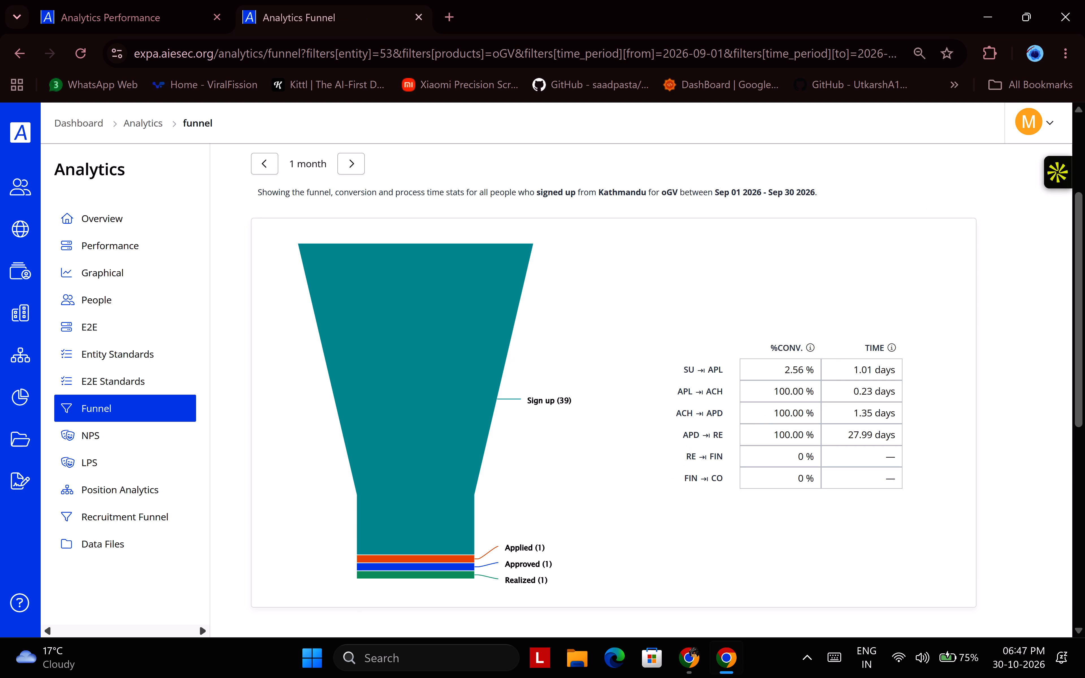
key("alt+Tab")
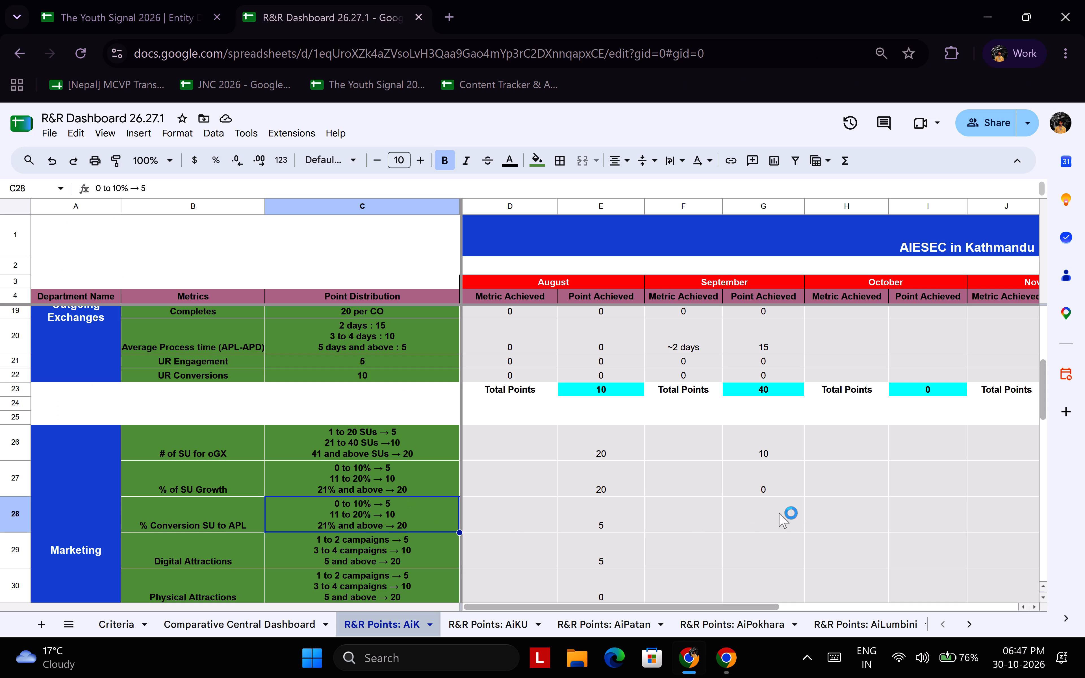
left_click(762, 519)
key("5")
key("Return")
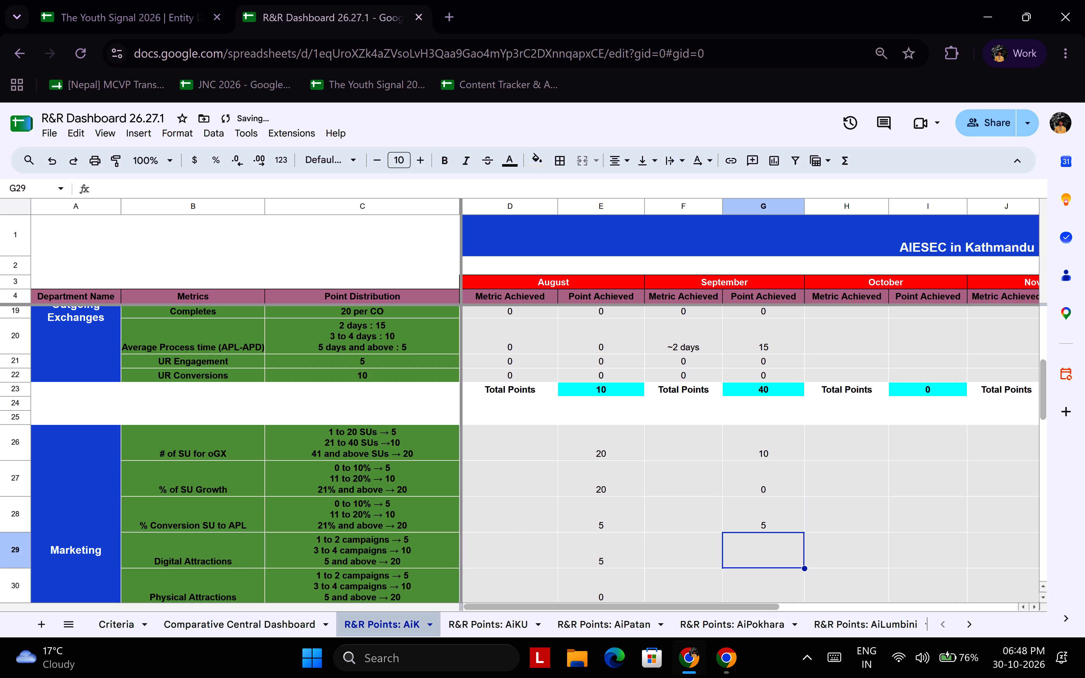
Check the remaining Marketing metrics on the AiK sheet and open the bookmarked Content Tracker spreadsheet in a new browser tab.
scroll(537, 517, "down", 1)
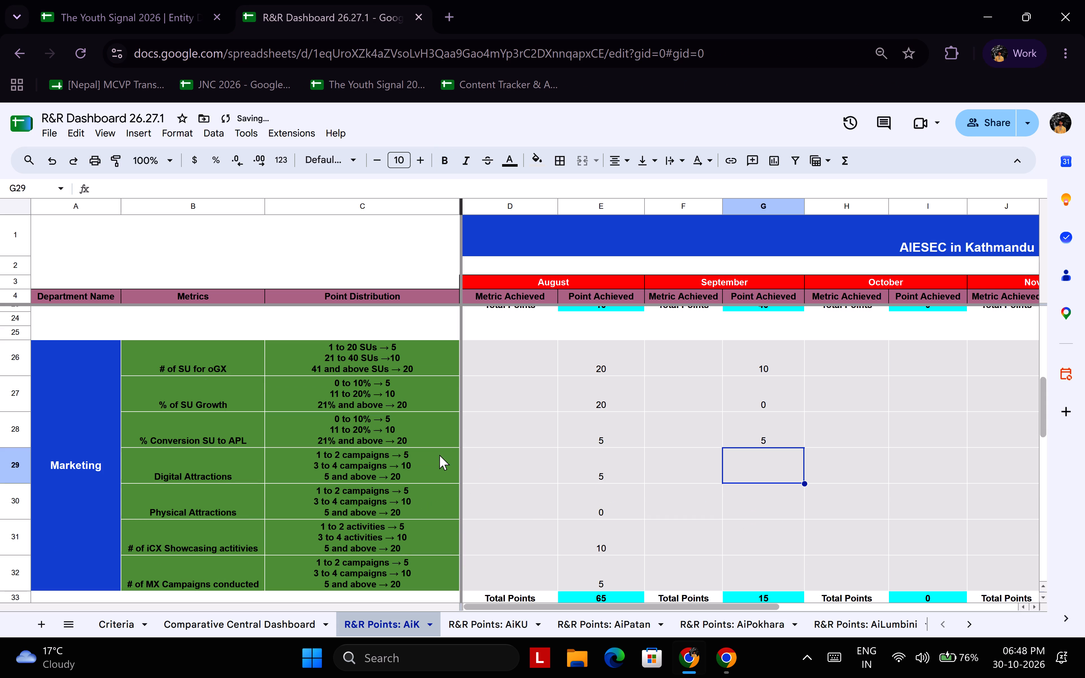
left_click(453, 0)
left_click(505, 90)
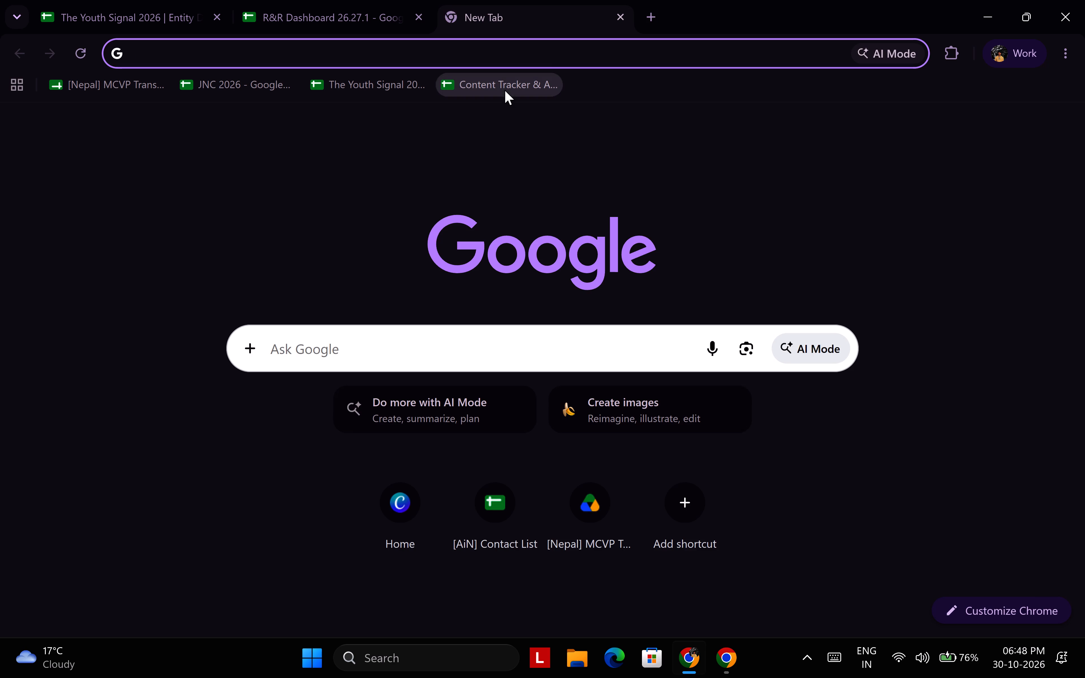
Check the unfilled September Marketing metrics on the AiK sheet and open the Content Tracker's Sept 2026 sheet.
left_click(370, 0)
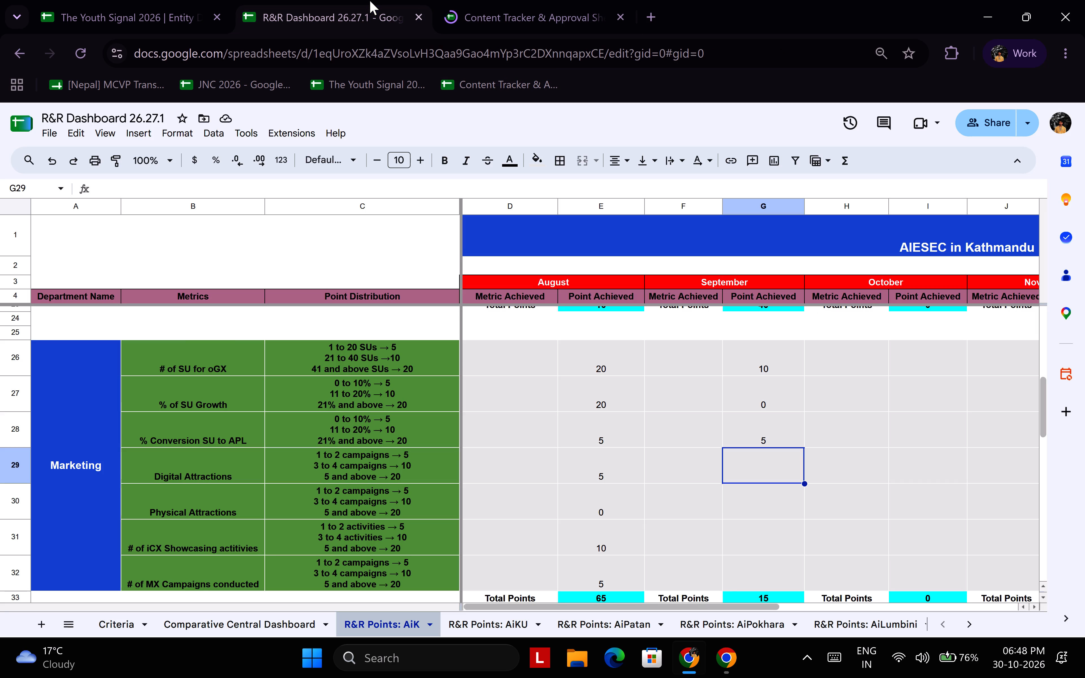
left_click(535, 0)
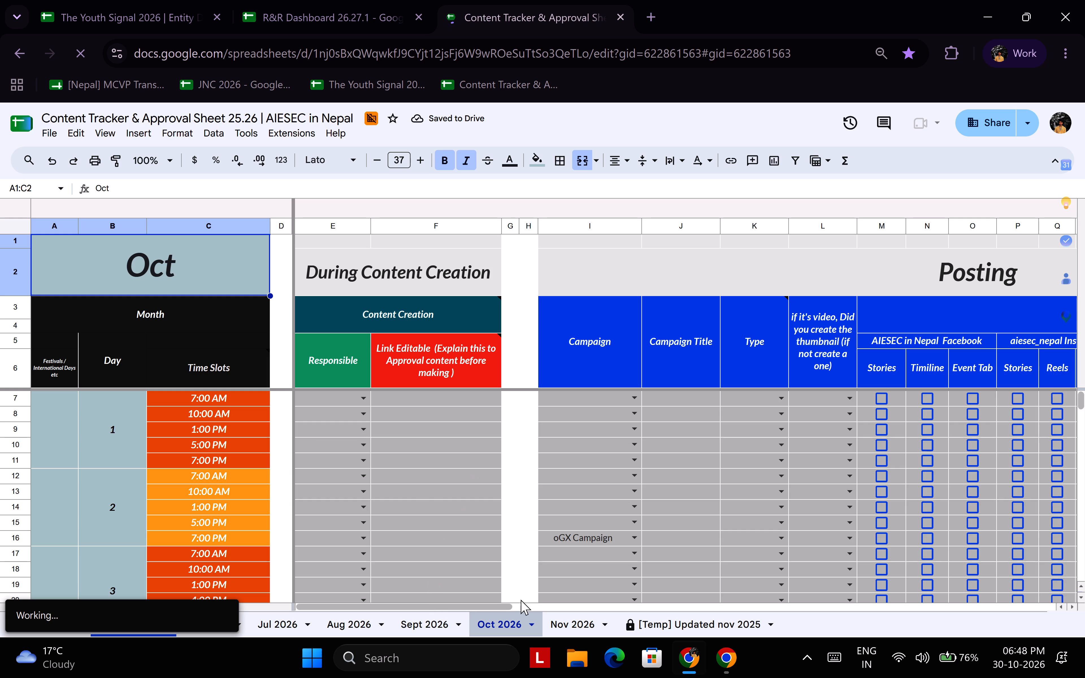
left_click(422, 619)
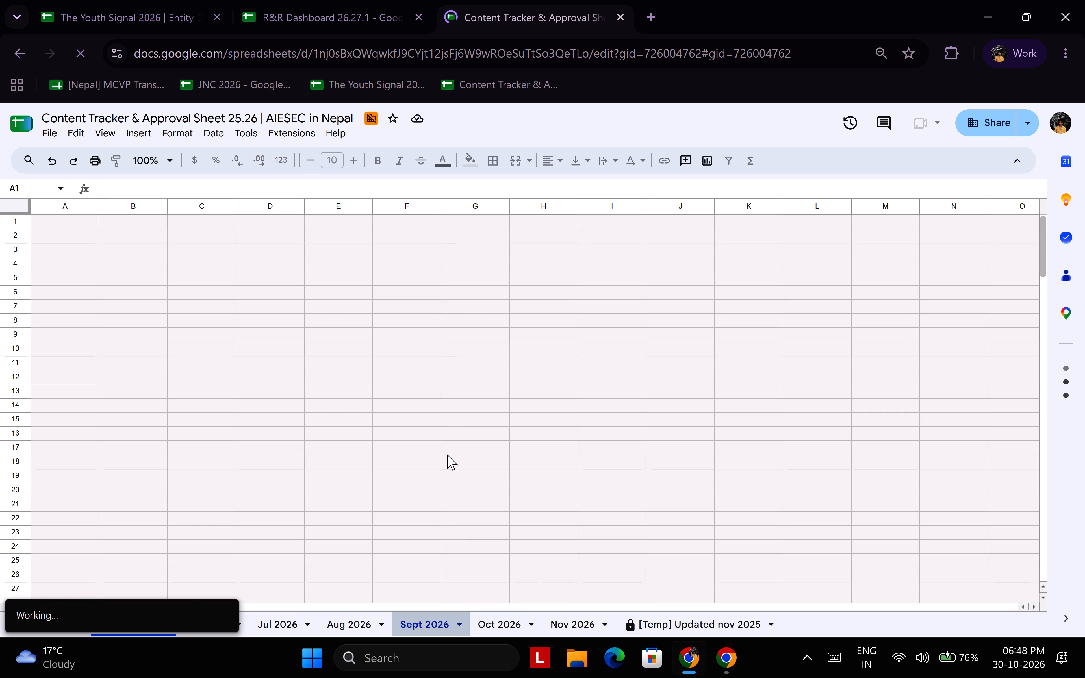
Look through the Sept 2026 content schedule for posts with Kathmandu as Responsible to gauge its digital campaigns.
scroll(419, 382, "up", 8)
scroll(406, 456, "up", 11)
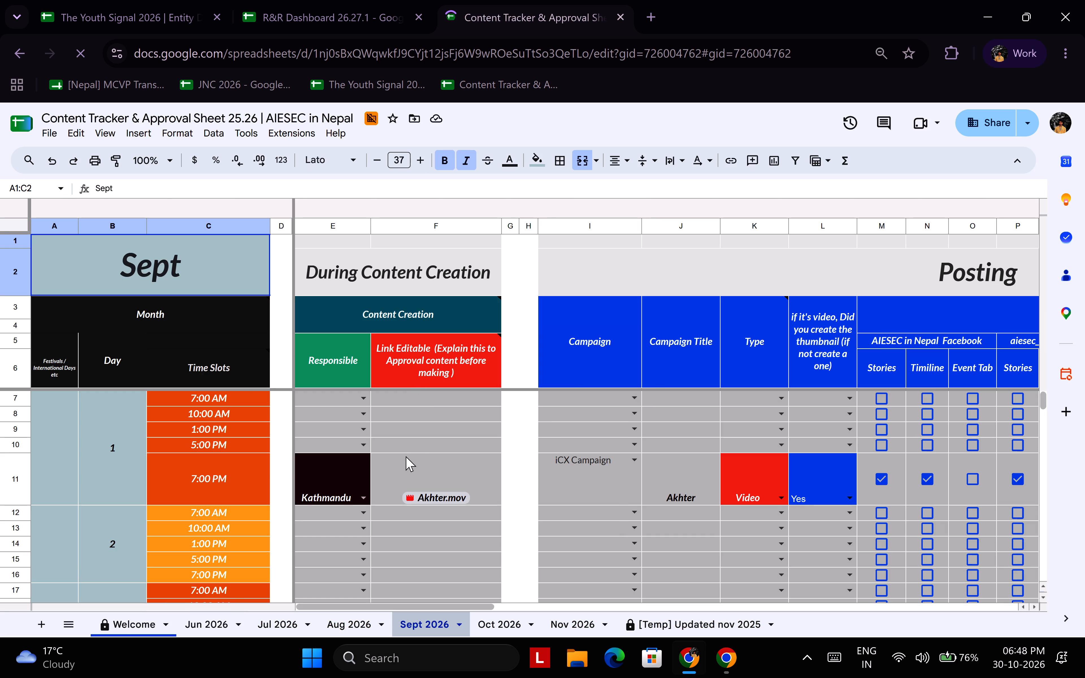
scroll(406, 456, "up", 7)
scroll(414, 458, "down", 2)
scroll(416, 458, "up", 7)
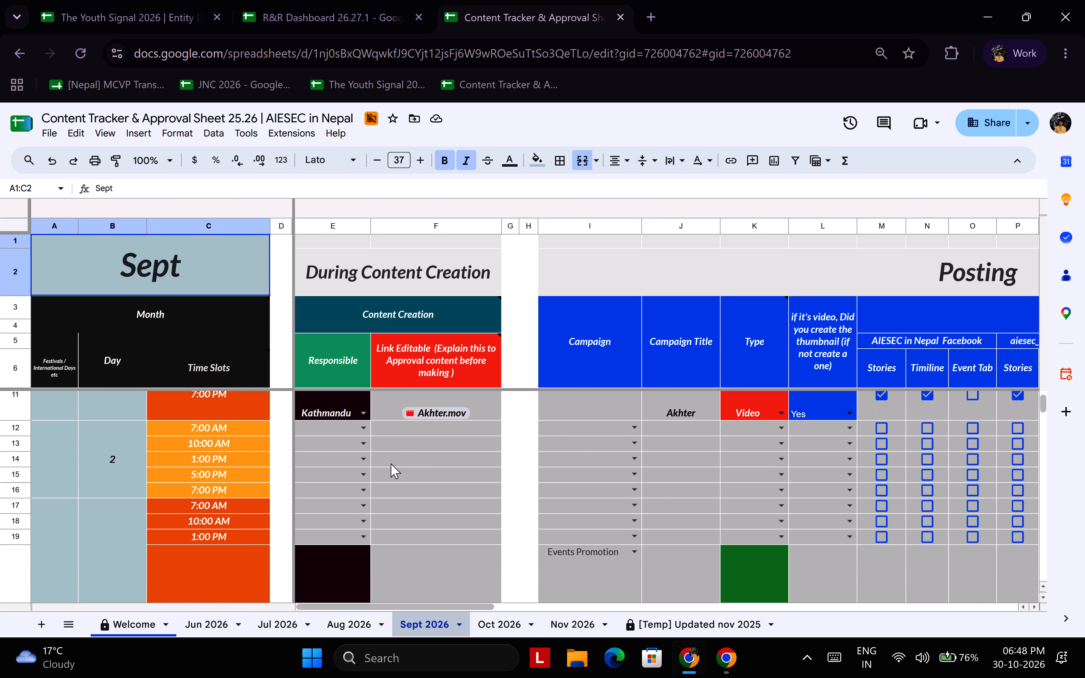
left_click(334, 481)
scroll(334, 481, "down", 2)
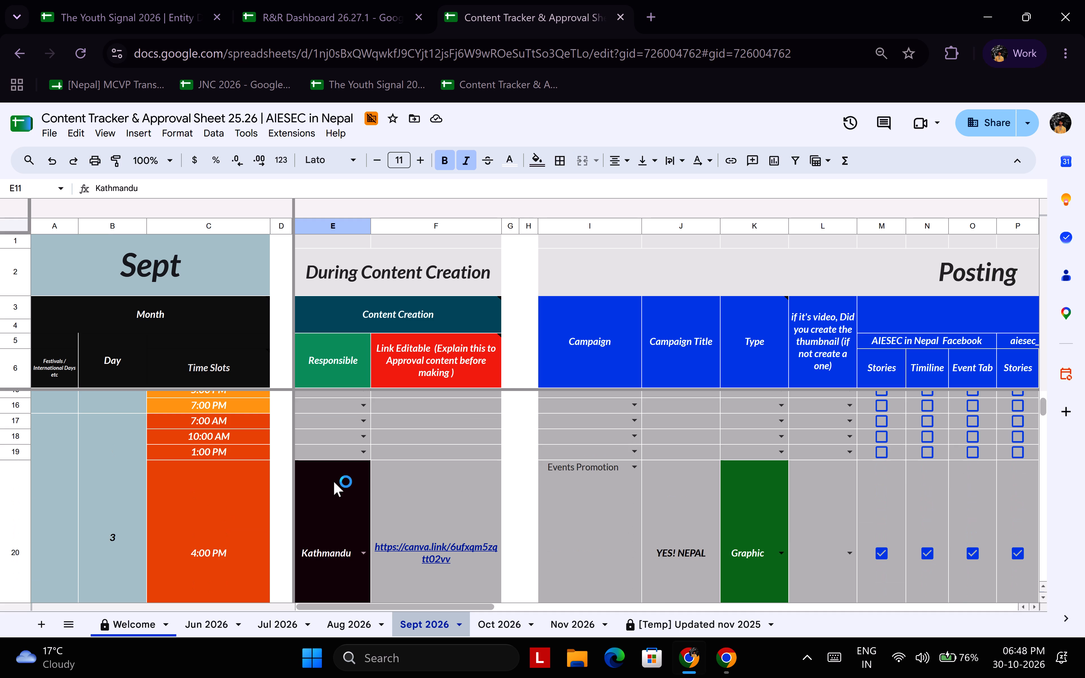
left_click(334, 481)
scroll(336, 481, "down", 4)
left_click(360, 436)
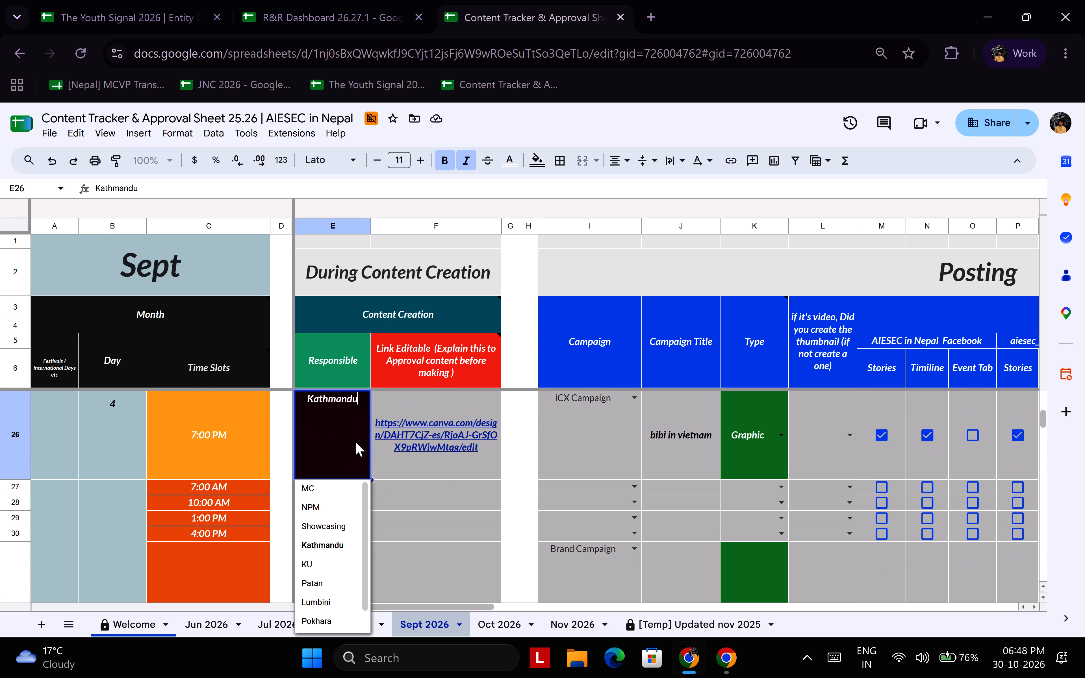
left_click(431, 448)
left_click(350, 457)
scroll(350, 457, "down", 3)
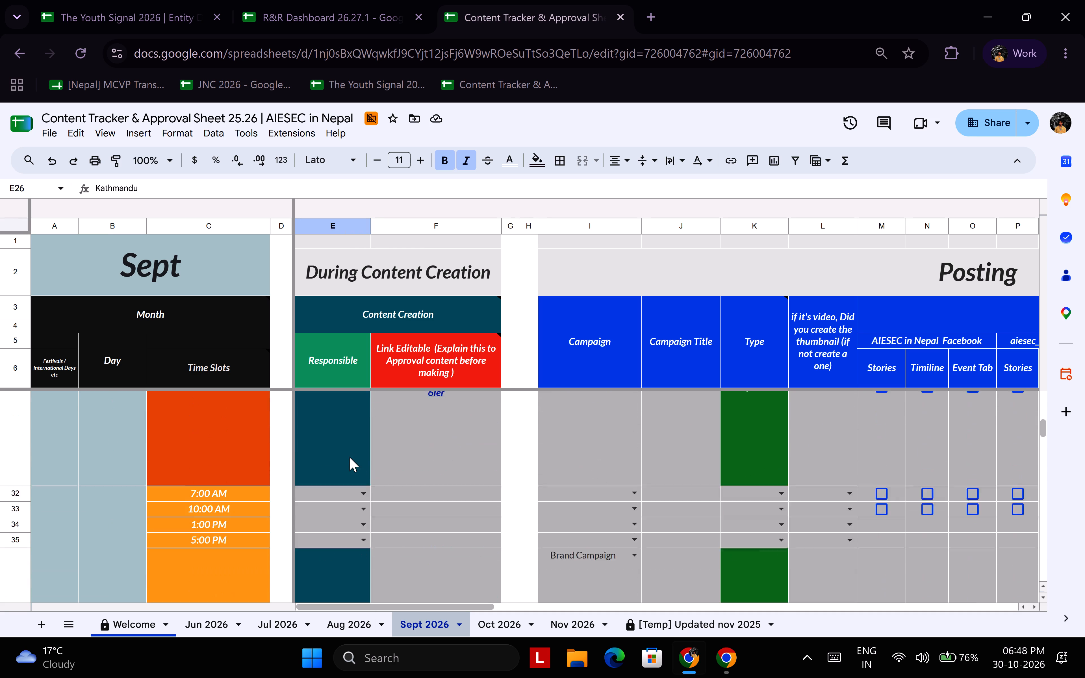
scroll(350, 457, "down", 16)
left_click(351, 457)
scroll(351, 457, "down", 5)
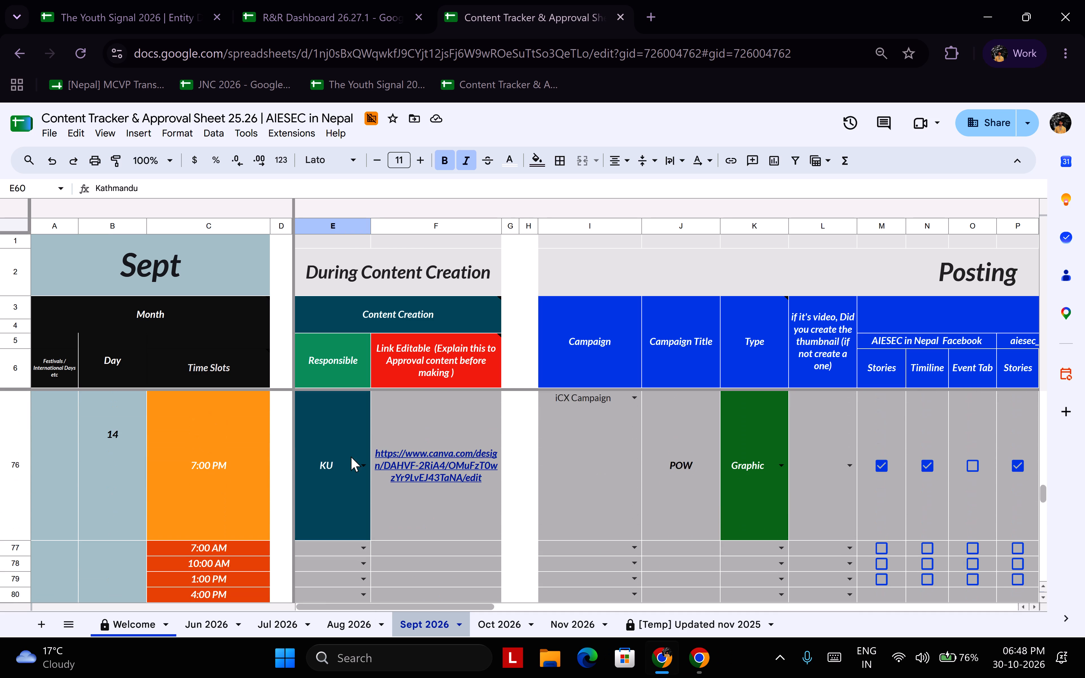
scroll(351, 457, "down", 11)
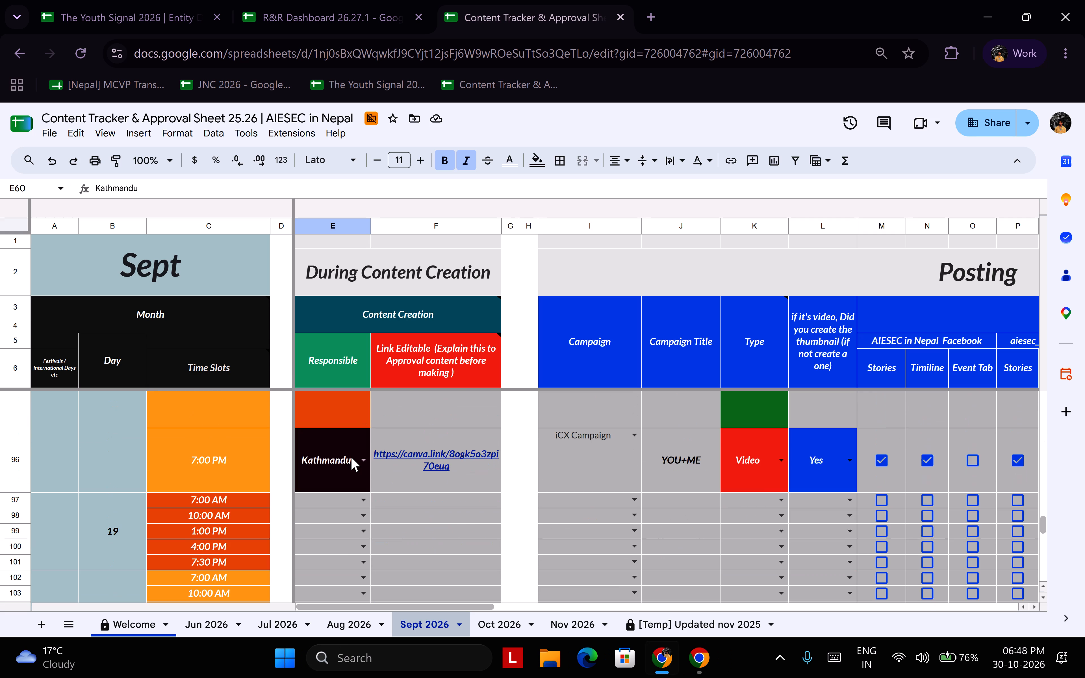
scroll(351, 457, "down", 11)
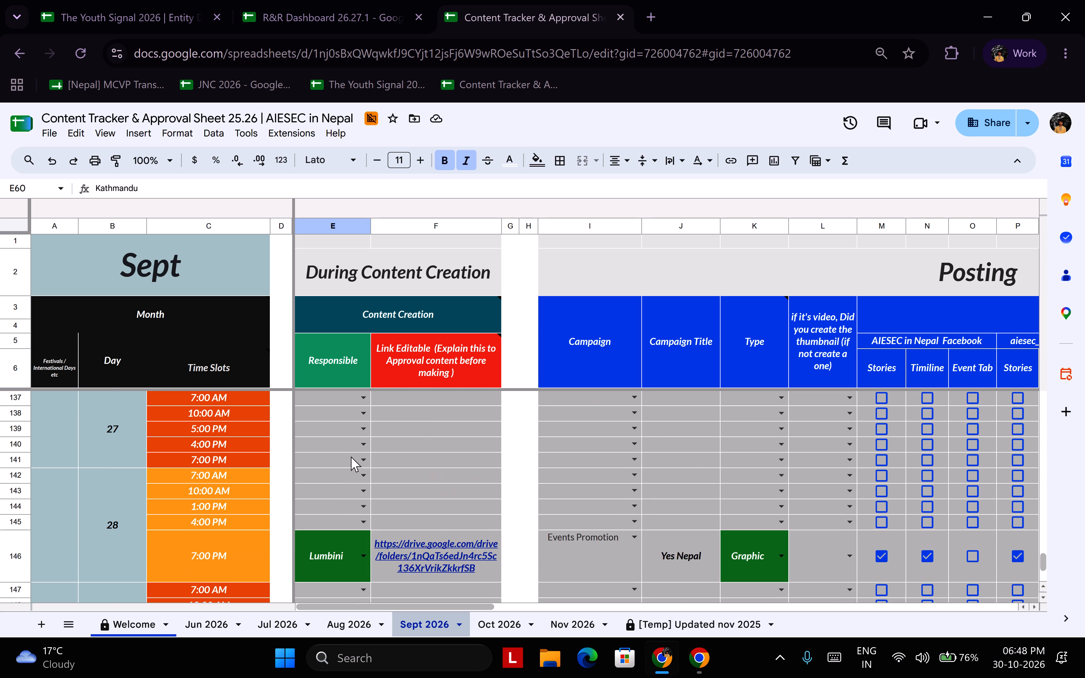
scroll(351, 457, "down", 6)
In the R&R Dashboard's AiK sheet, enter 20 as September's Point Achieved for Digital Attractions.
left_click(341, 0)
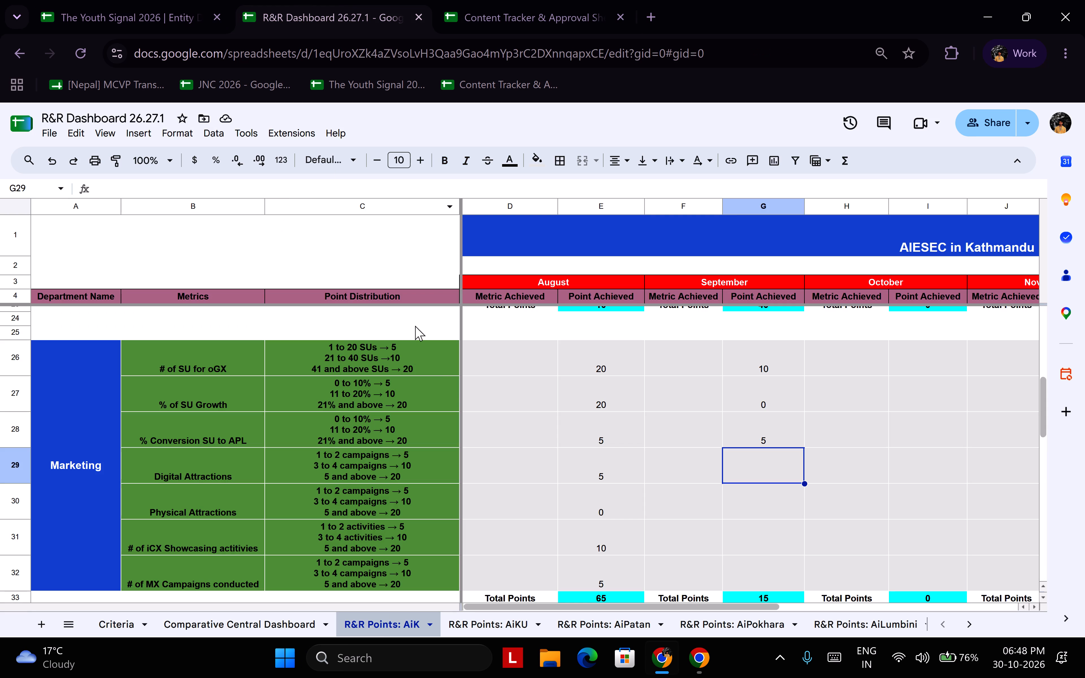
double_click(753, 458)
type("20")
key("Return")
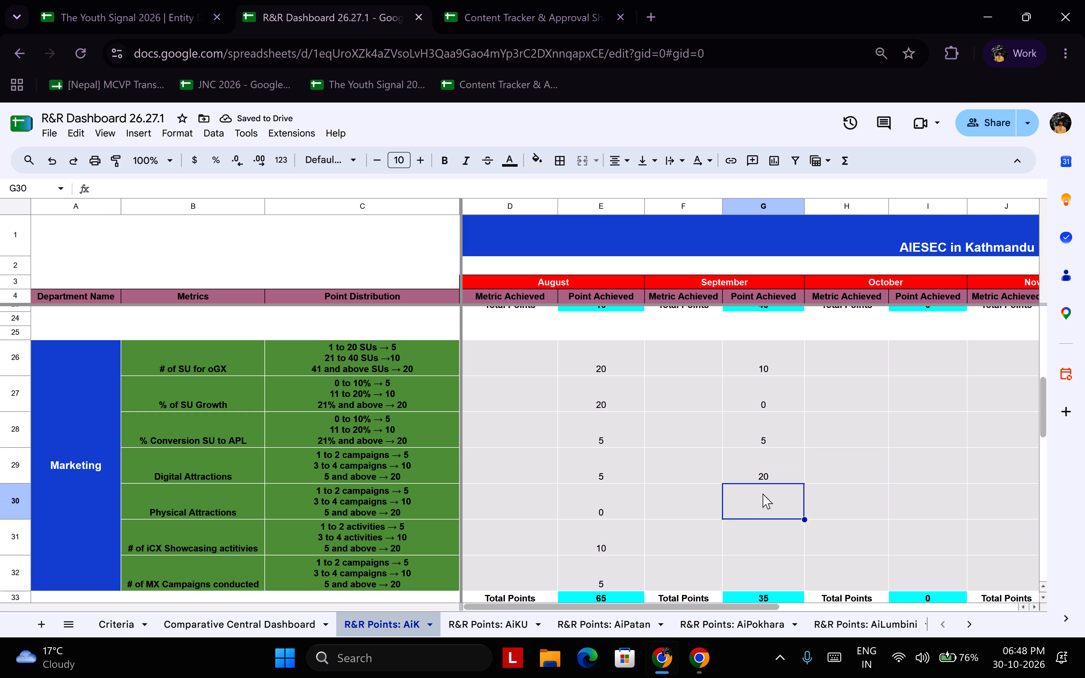
Enter 0 as September's Point Achieved for Physical Attractions.
key("0")
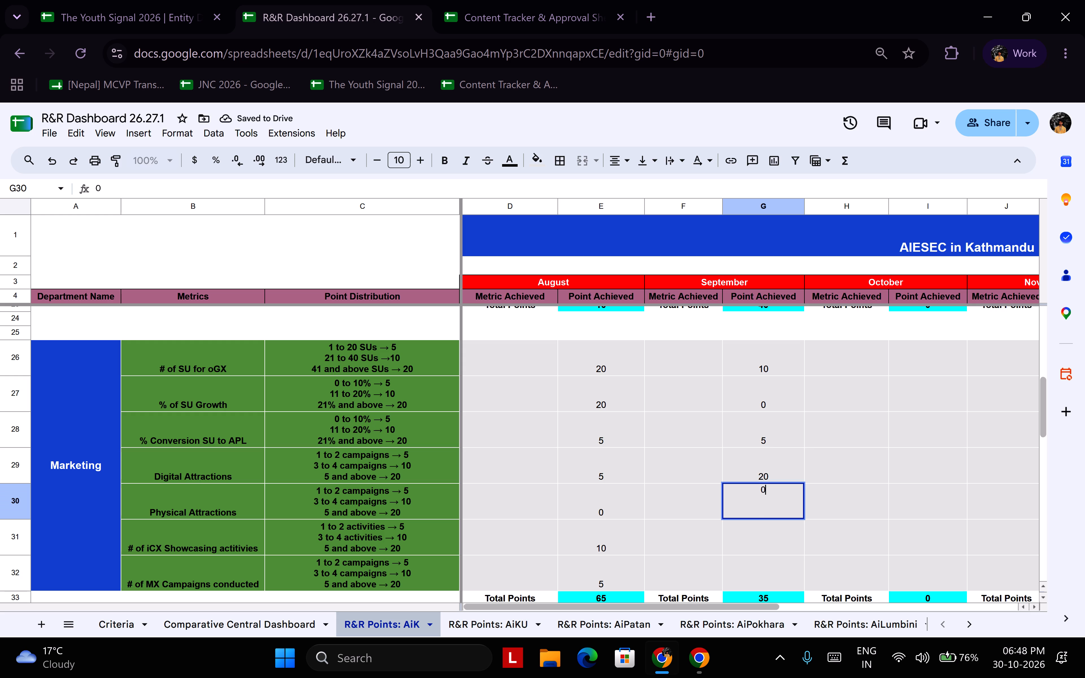
key("Return")
scroll(761, 501, "down", 1)
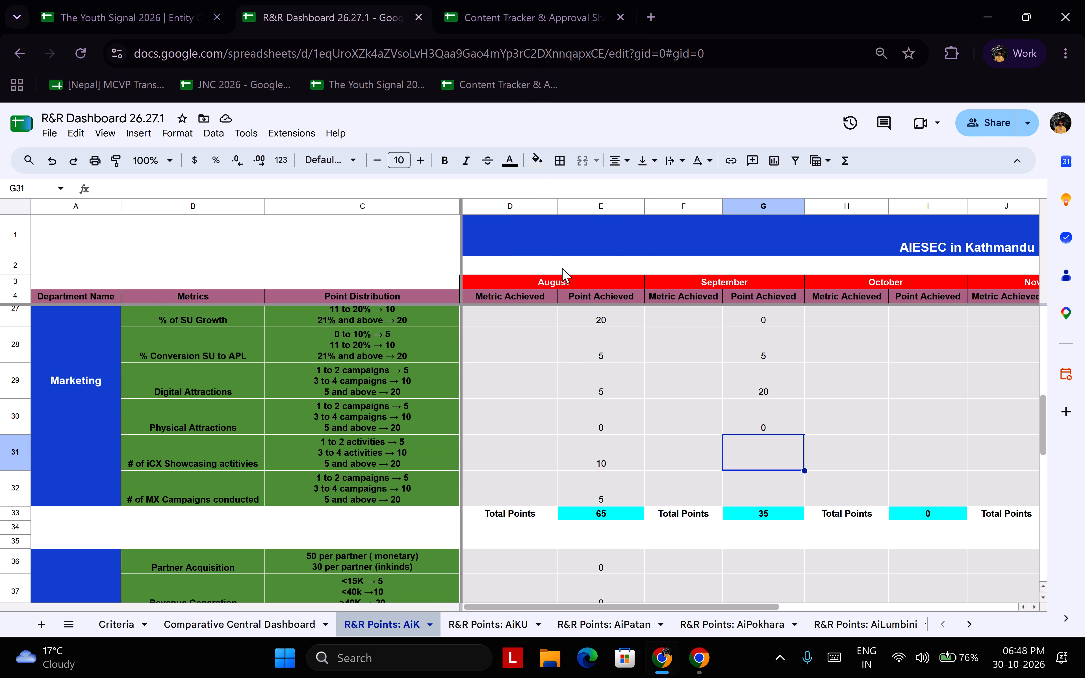
Examine the campaign types and titles of Kathmandu's posts across the Content Tracker's Sept 2026 sheet, from day 1 to day 30.
left_click(534, 0)
scroll(516, 482, "up", 20)
scroll(516, 482, "up", 3)
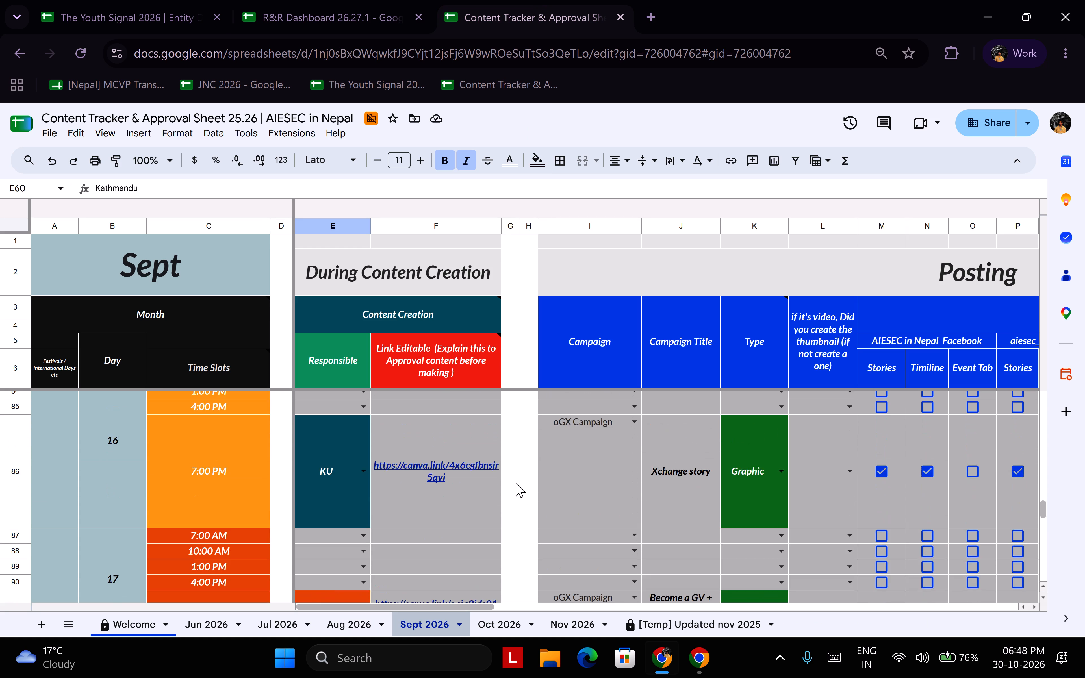
scroll(516, 482, "up", 20)
scroll(516, 482, "up", 20)
scroll(516, 482, "up", 8)
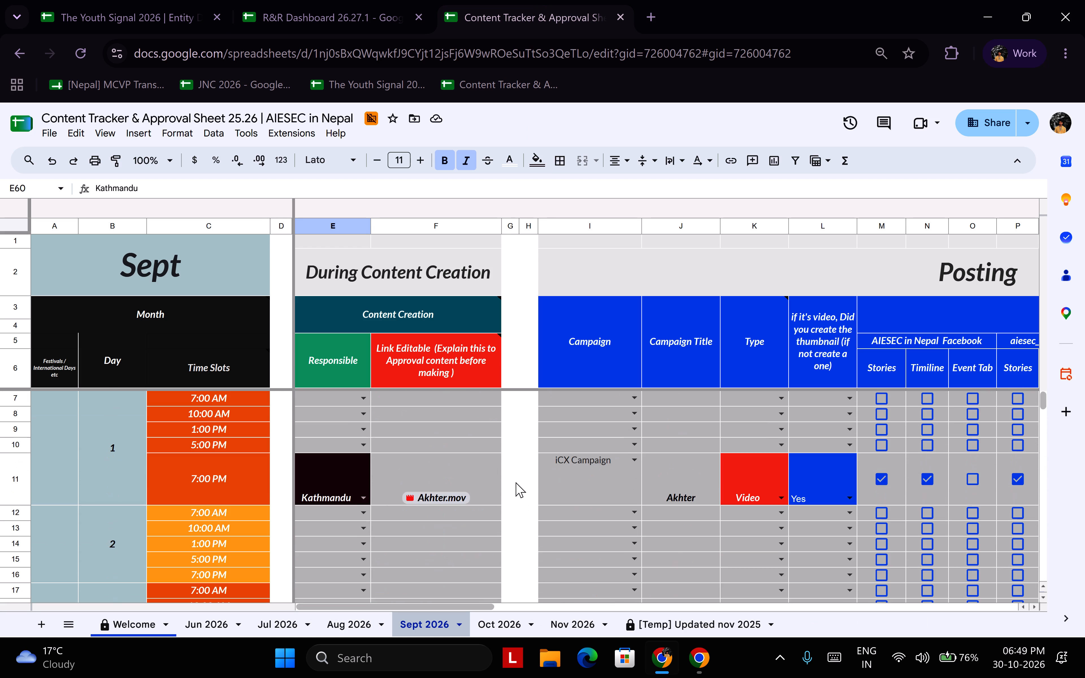
scroll(516, 482, "up", 3)
scroll(578, 483, "down", 6)
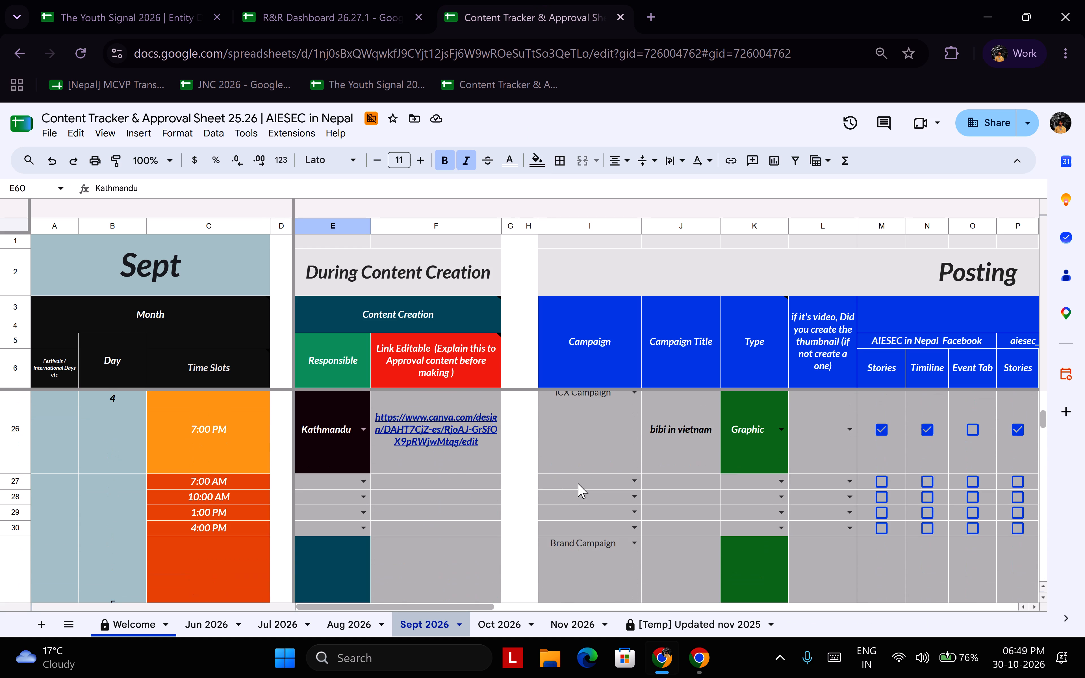
scroll(578, 475, "down", 1)
scroll(578, 475, "up", 2)
scroll(570, 493, "down", 2)
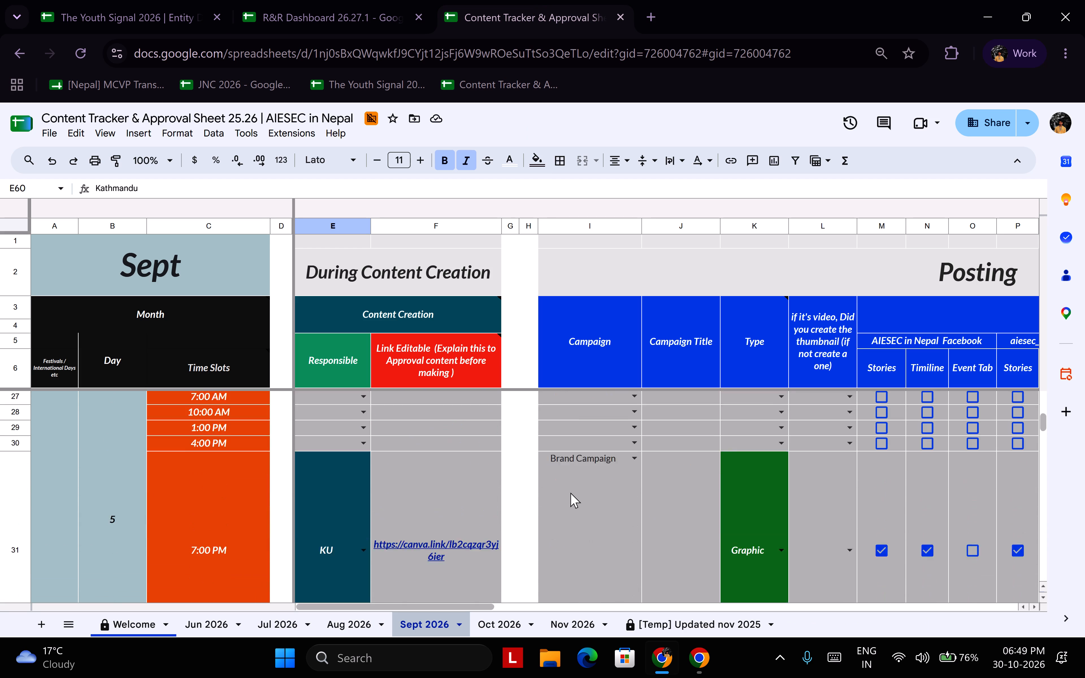
scroll(570, 493, "down", 10)
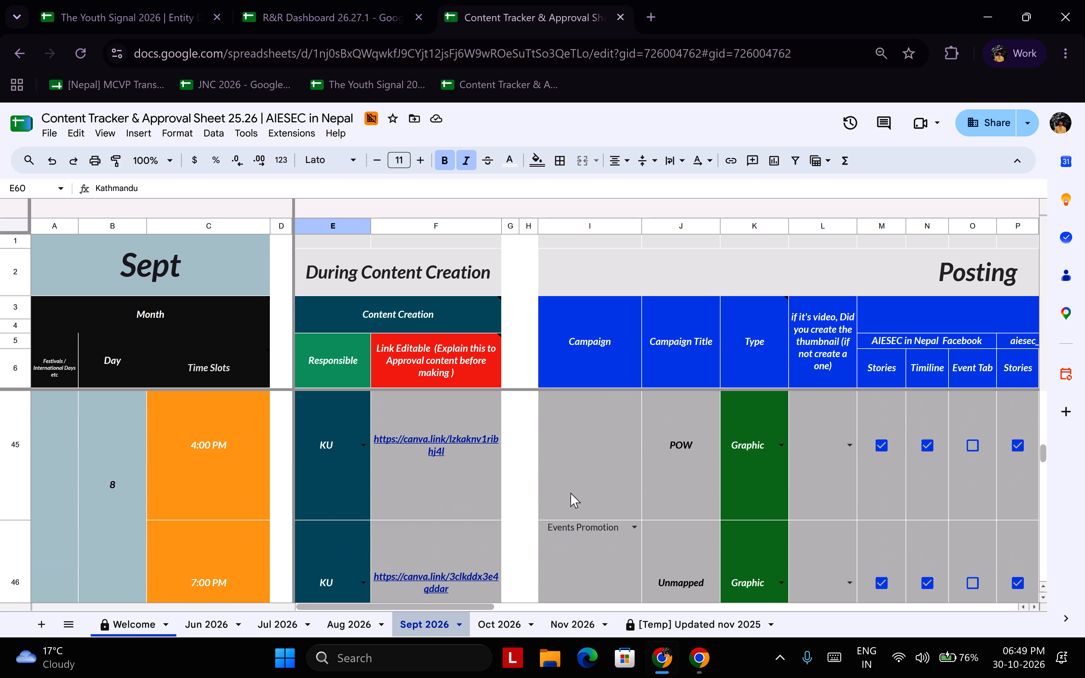
scroll(570, 493, "down", 9)
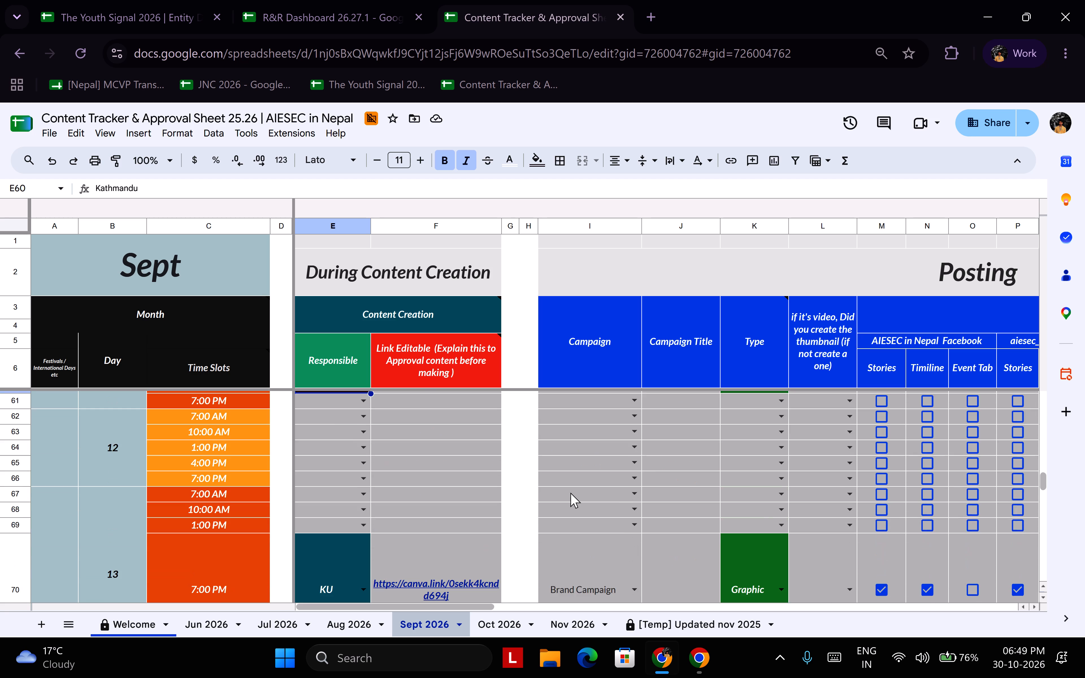
scroll(570, 493, "down", 11)
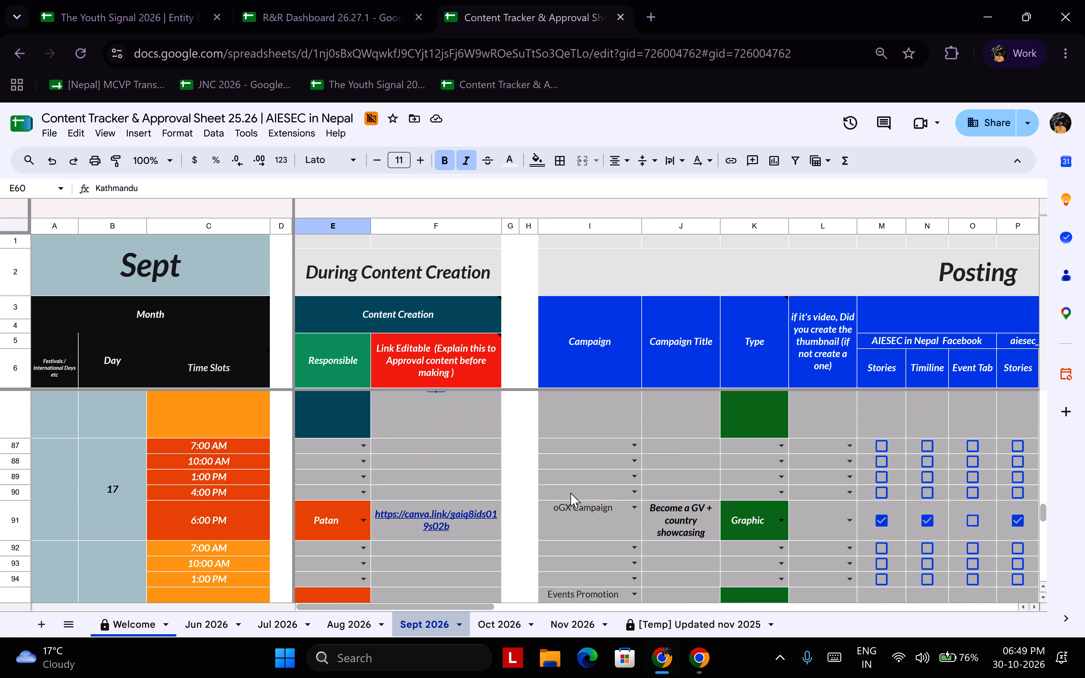
scroll(570, 493, "down", 3)
scroll(589, 462, "down", 3)
scroll(589, 462, "up", 1)
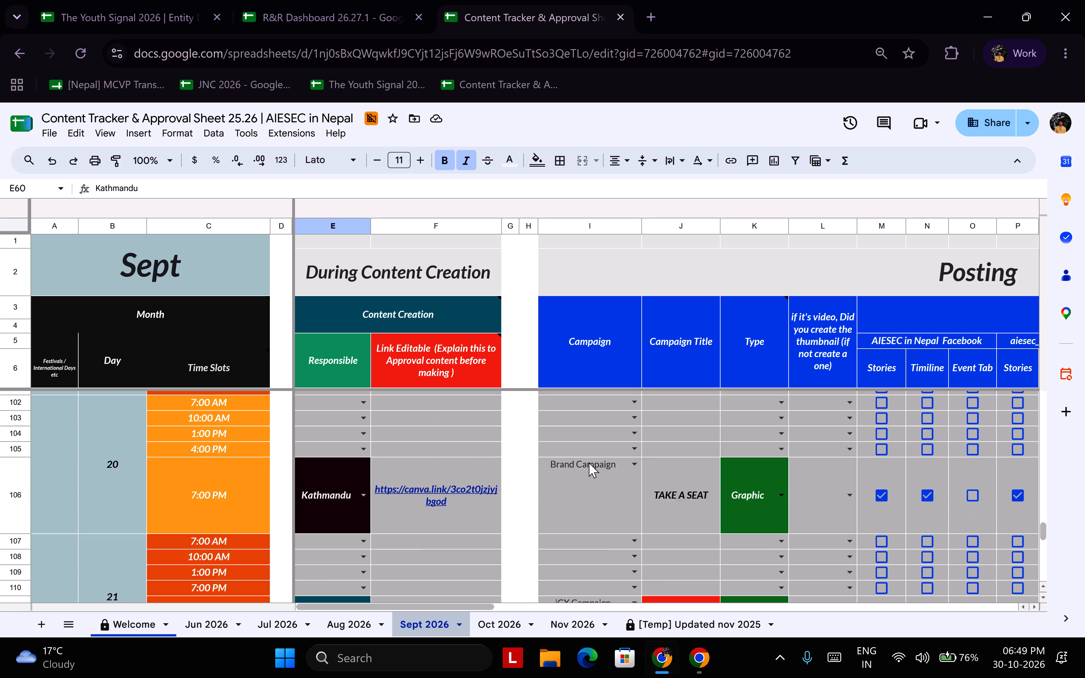
scroll(589, 462, "up", 3)
scroll(589, 462, "down", 1)
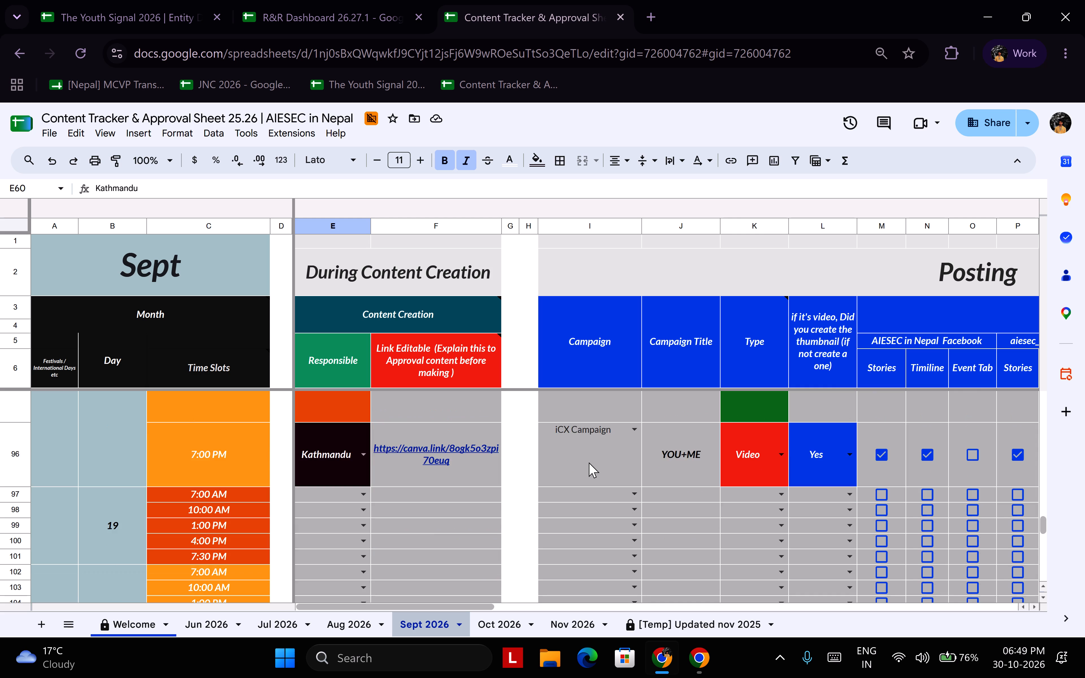
scroll(589, 462, "up", 4)
scroll(589, 462, "down", 6)
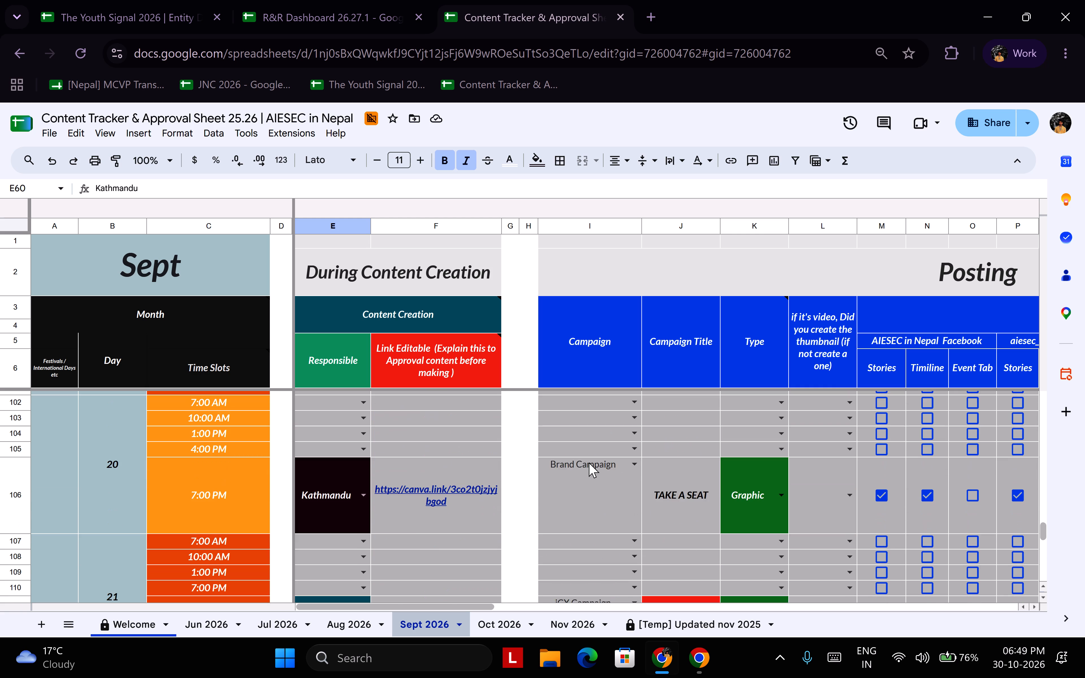
scroll(589, 462, "down", 8)
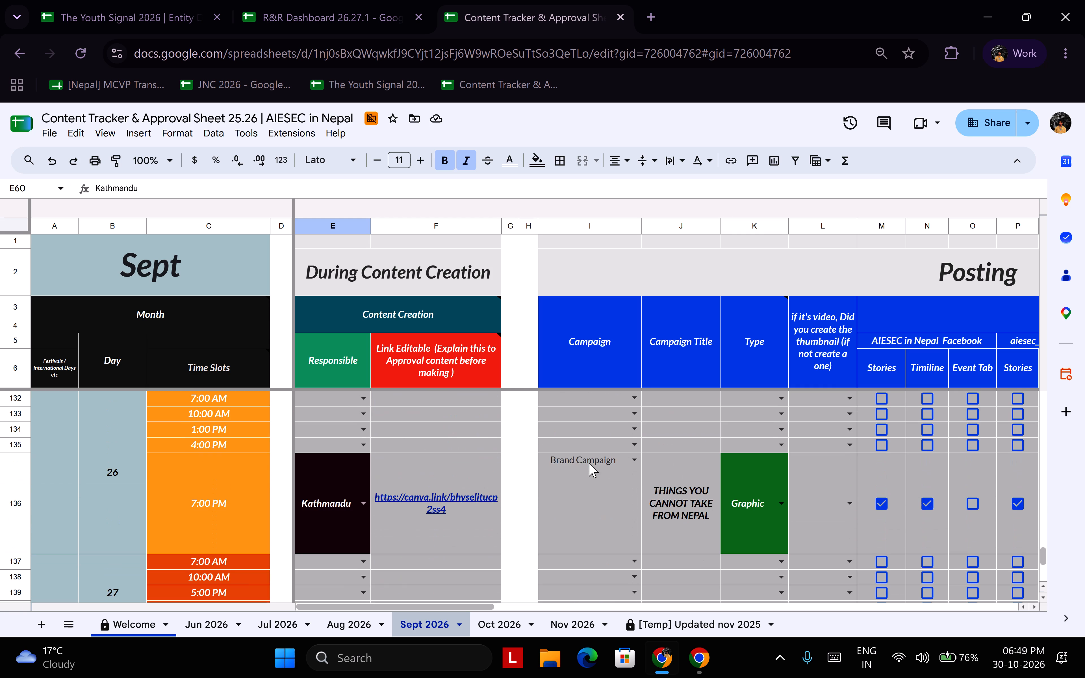
scroll(590, 490, "down", 9)
scroll(574, 462, "up", 1)
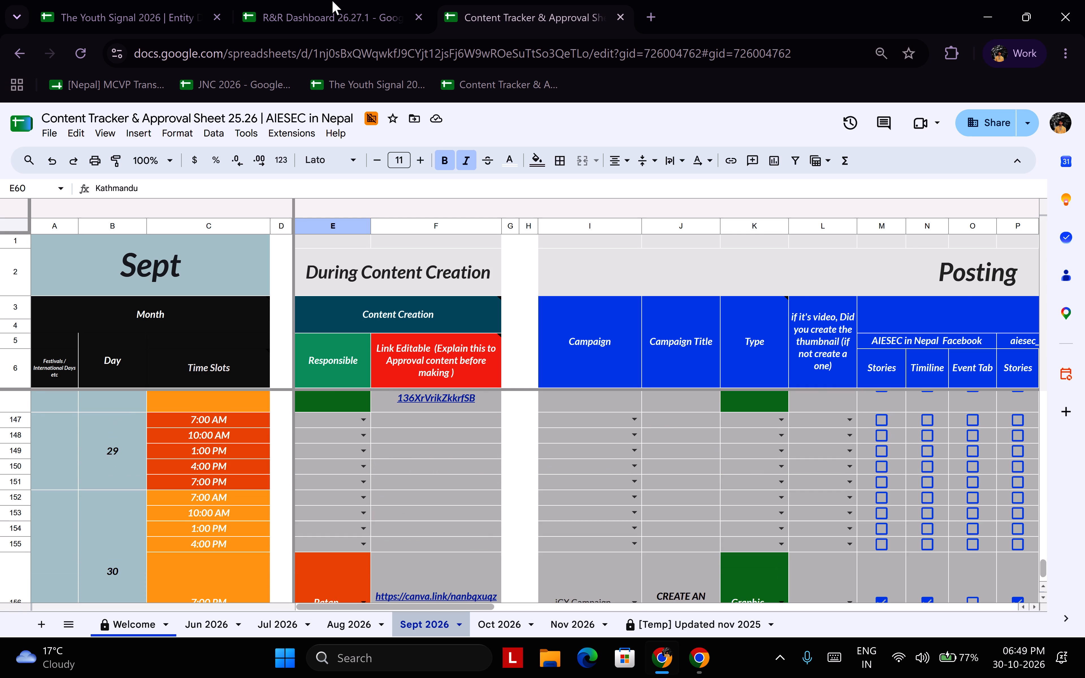
In the R&R Dashboard's AiK sheet, enter 3 as September's Point Achieved for # of iCX Showcasing activities.
left_click(308, 0)
double_click(778, 447)
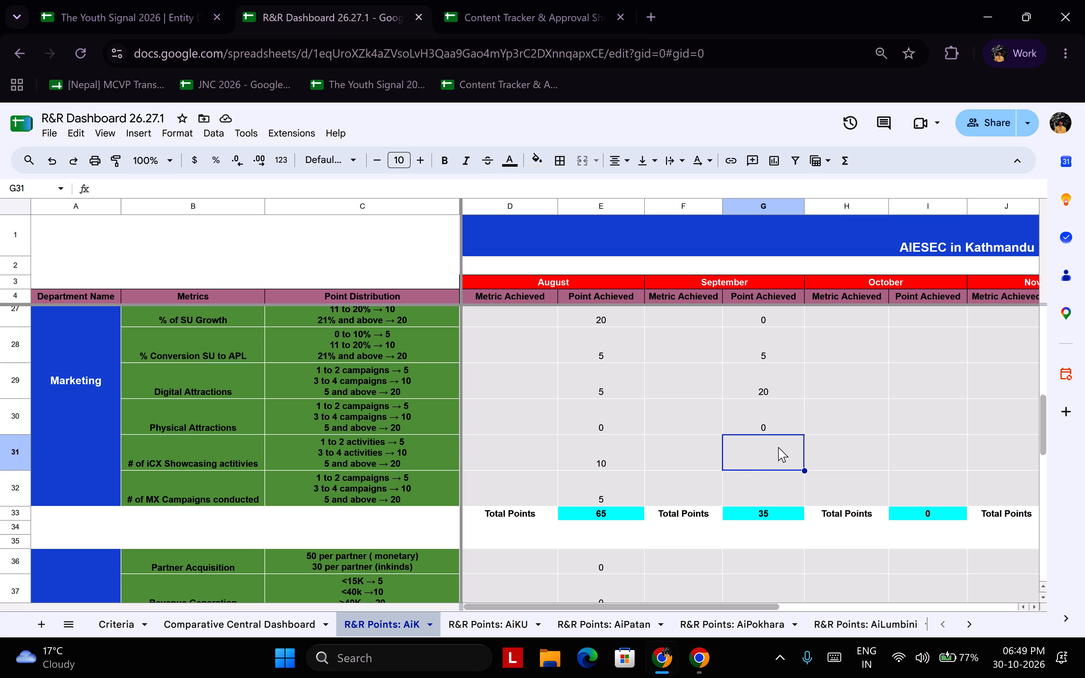
key("3")
key("Return")
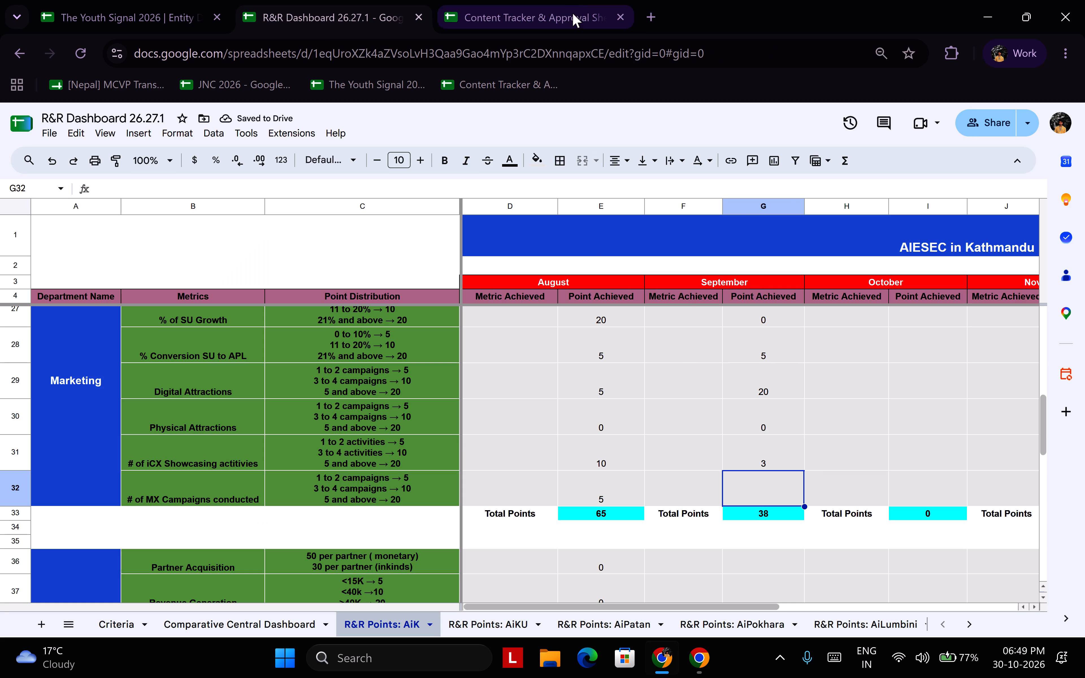
Enter 5 as September's Point Achieved for # of MX Campaigns conducted.
key("5")
key("Return")
Change September's Point Achieved for Digital Attractions to 10.
key("Up")
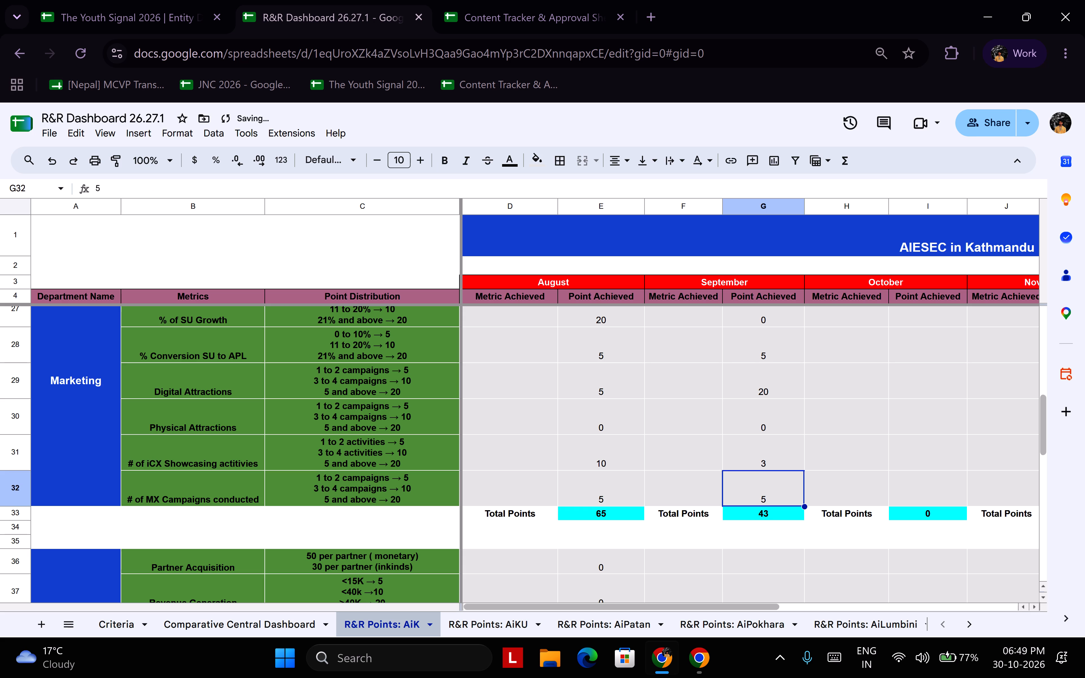
key("Up")
key("Up")
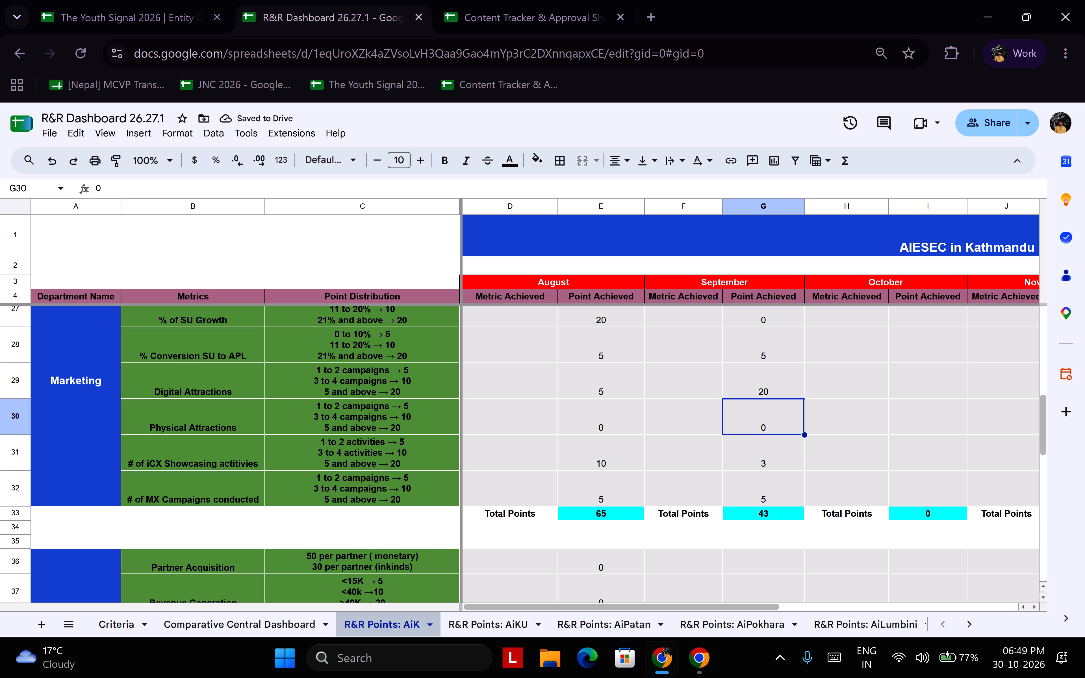
key("Up")
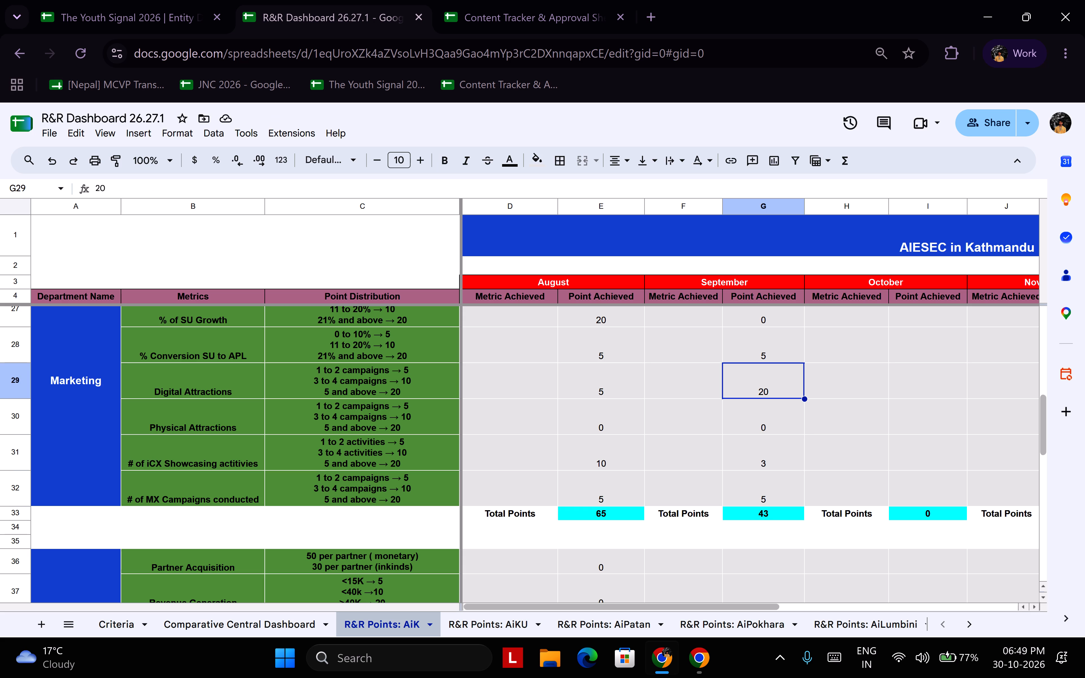
type("10")
key("Return")
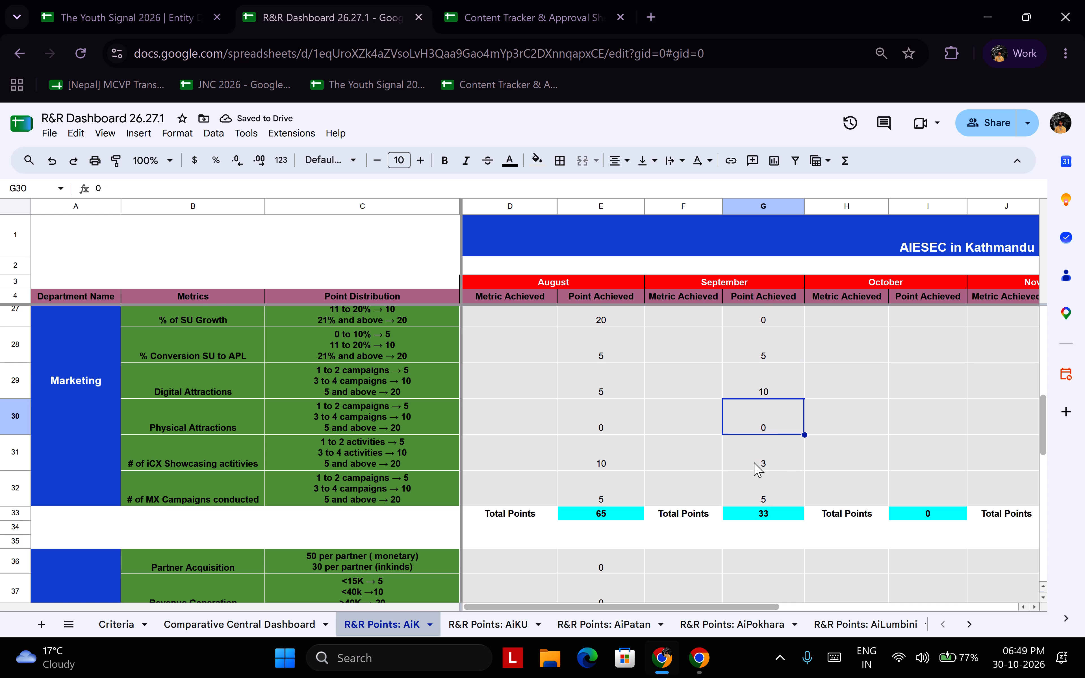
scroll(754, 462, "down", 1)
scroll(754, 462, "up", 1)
Review the August and September points of every department on the AiK sheet, from Incoming Exchanges down to Finance & Legalities.
scroll(754, 460, "up", 5)
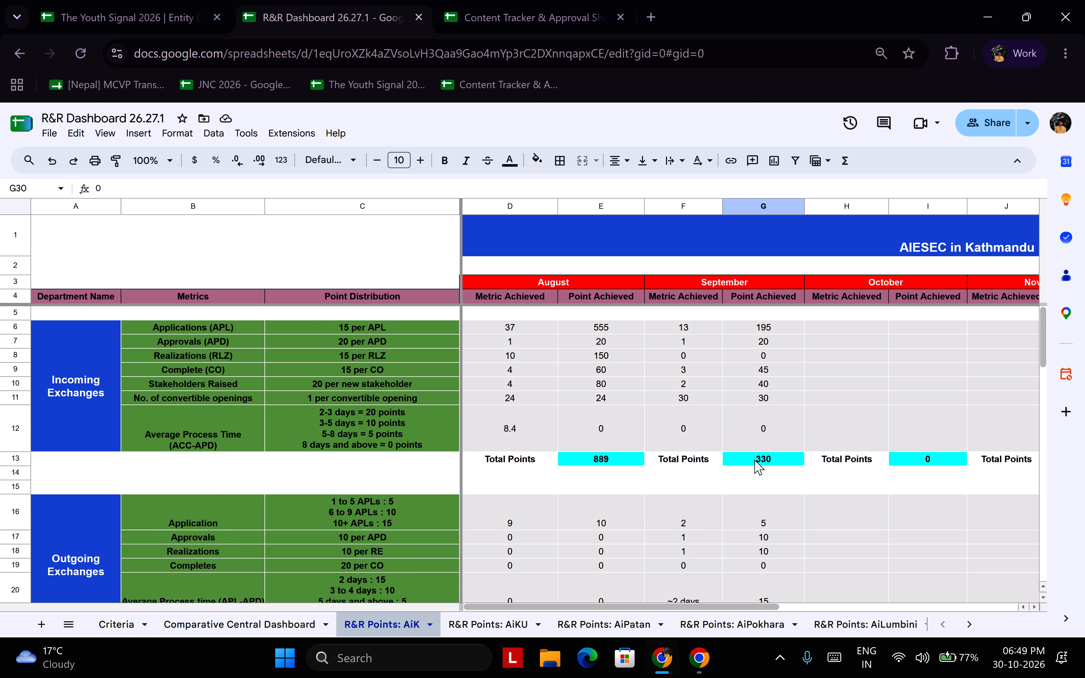
scroll(754, 460, "down", 1)
scroll(754, 460, "up", 1)
scroll(545, 332, "down", 4)
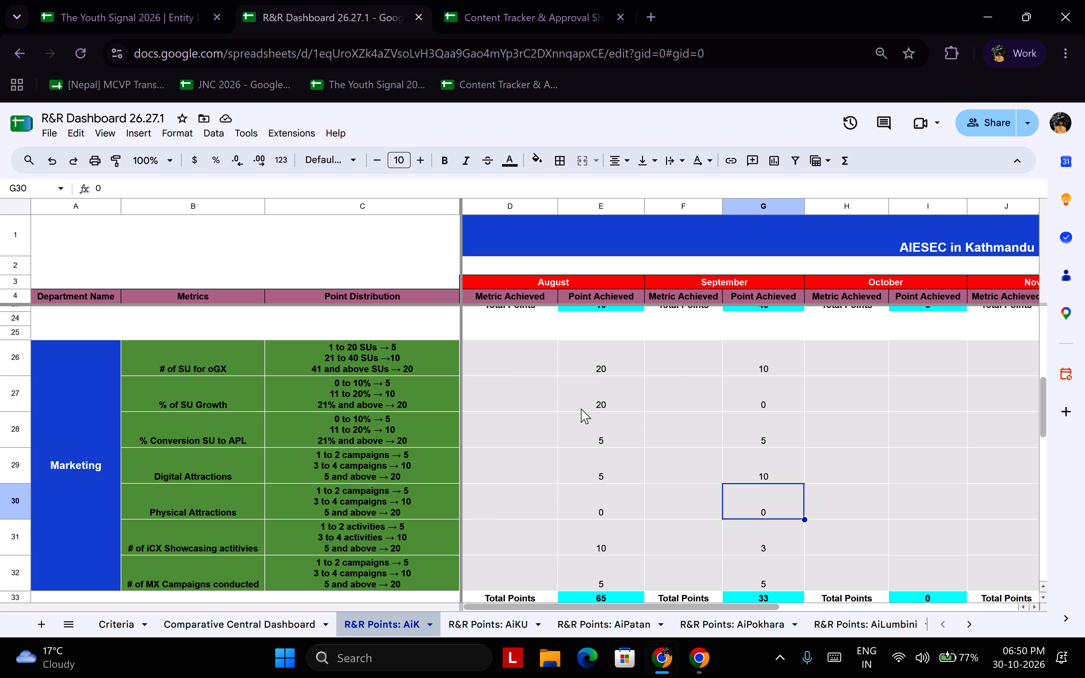
scroll(581, 414, "down", 1)
scroll(581, 414, "up", 1)
scroll(581, 414, "down", 1)
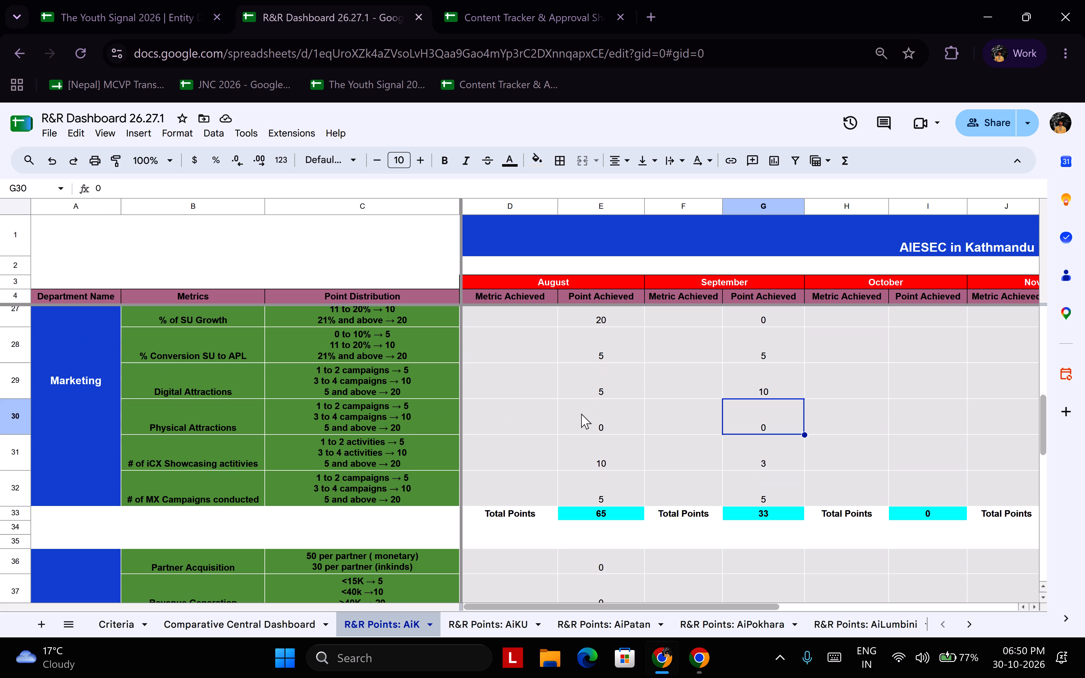
scroll(581, 414, "down", 1)
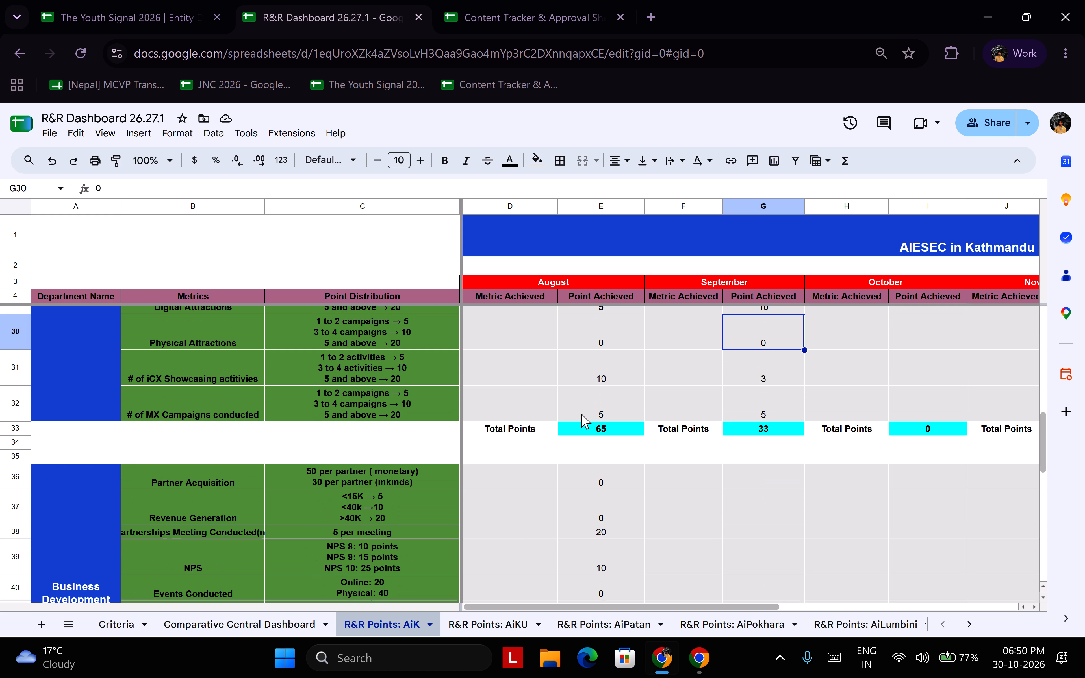
scroll(581, 414, "down", 1)
scroll(581, 414, "up", 2)
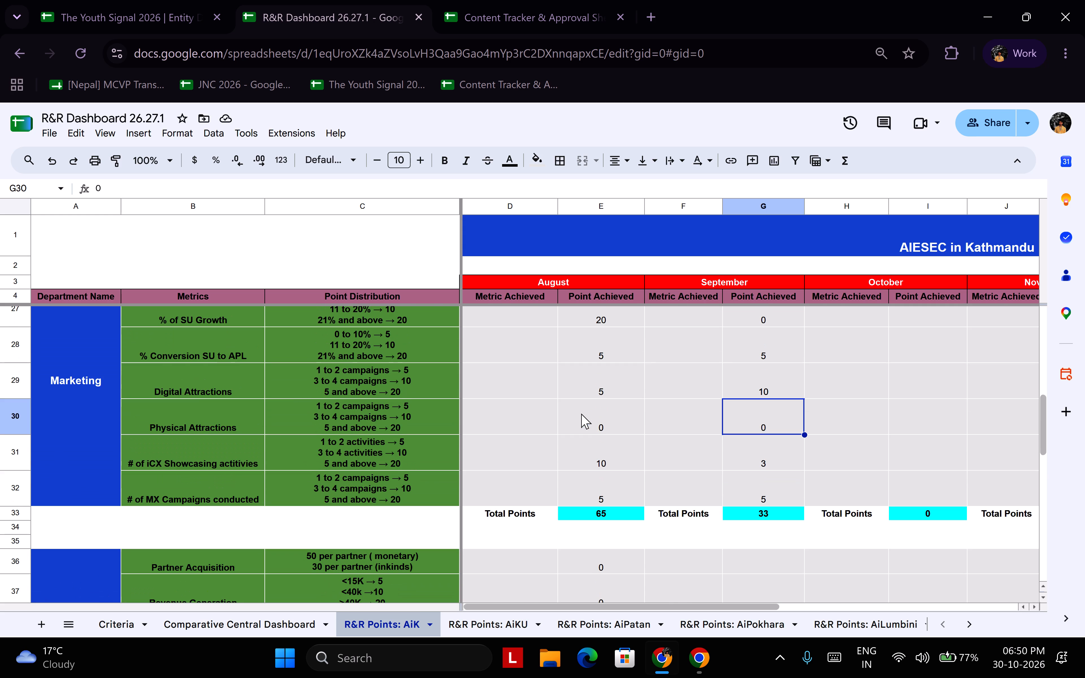
scroll(581, 414, "up", 1)
scroll(581, 414, "down", 1)
scroll(581, 414, "up", 9)
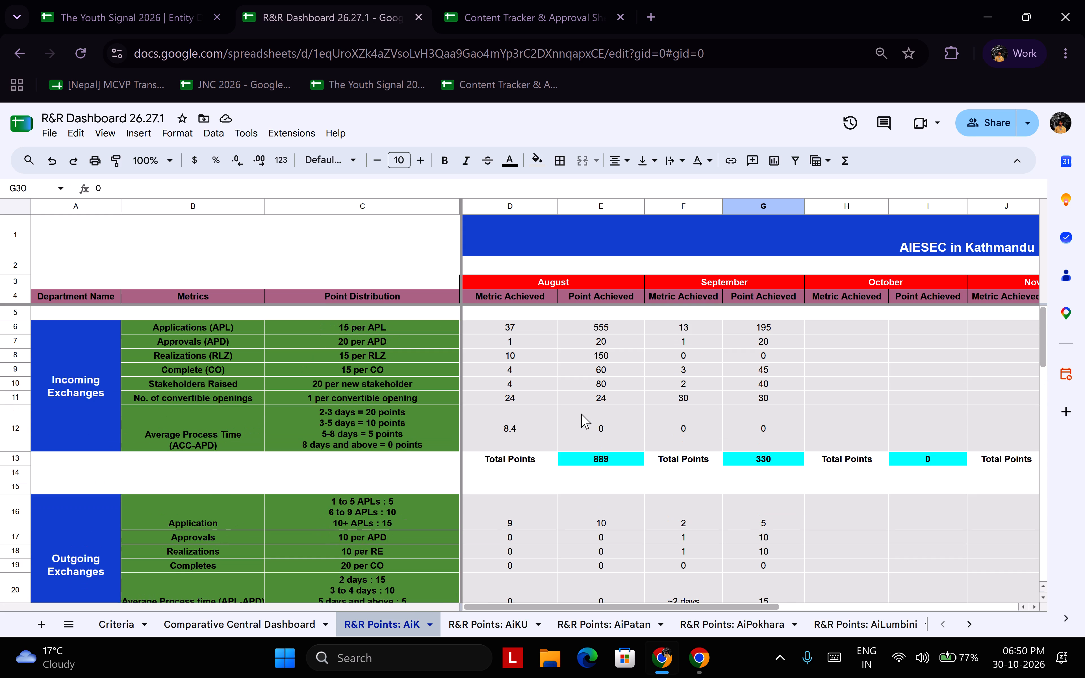
scroll(581, 414, "down", 17)
scroll(581, 414, "up", 1)
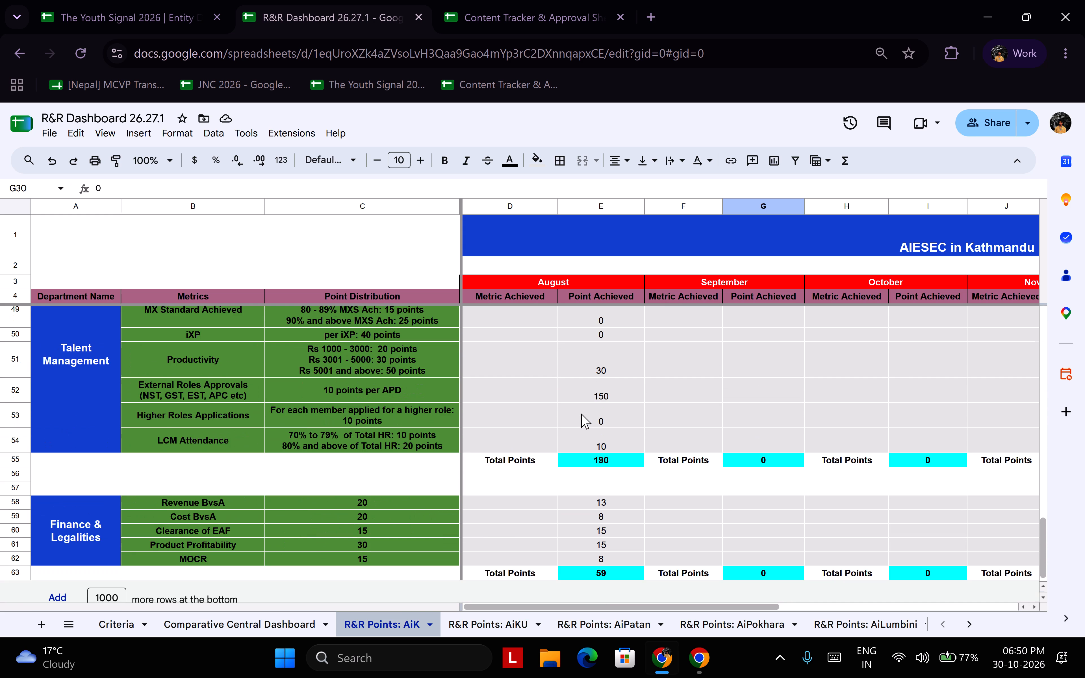
scroll(581, 414, "up", 5)
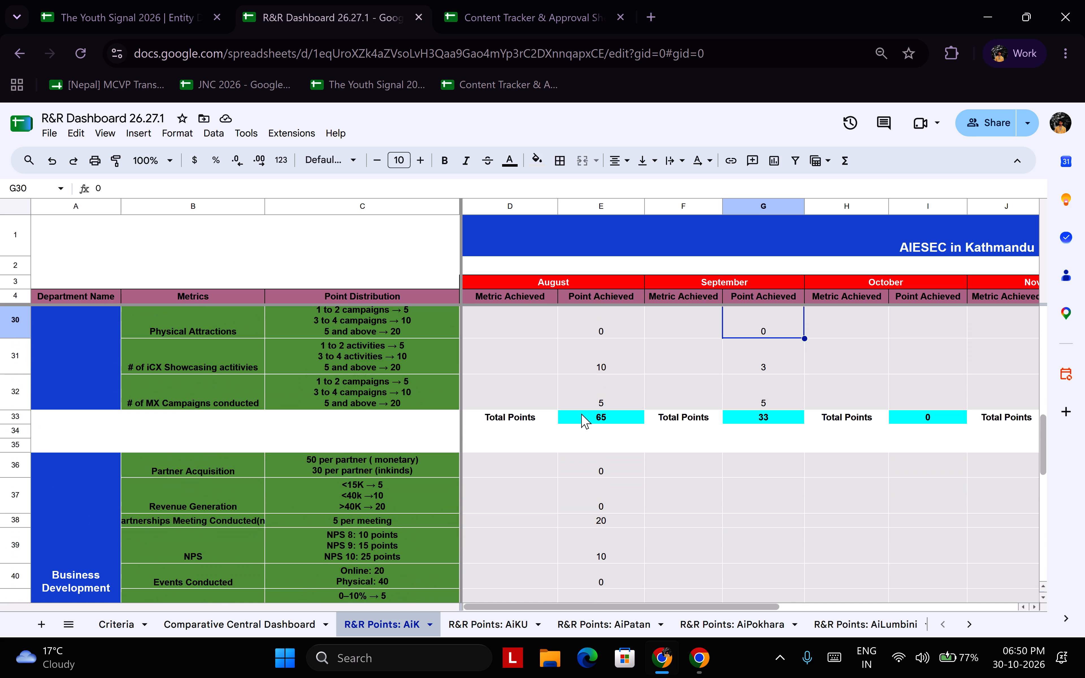
scroll(581, 414, "up", 3)
scroll(581, 414, "down", 6)
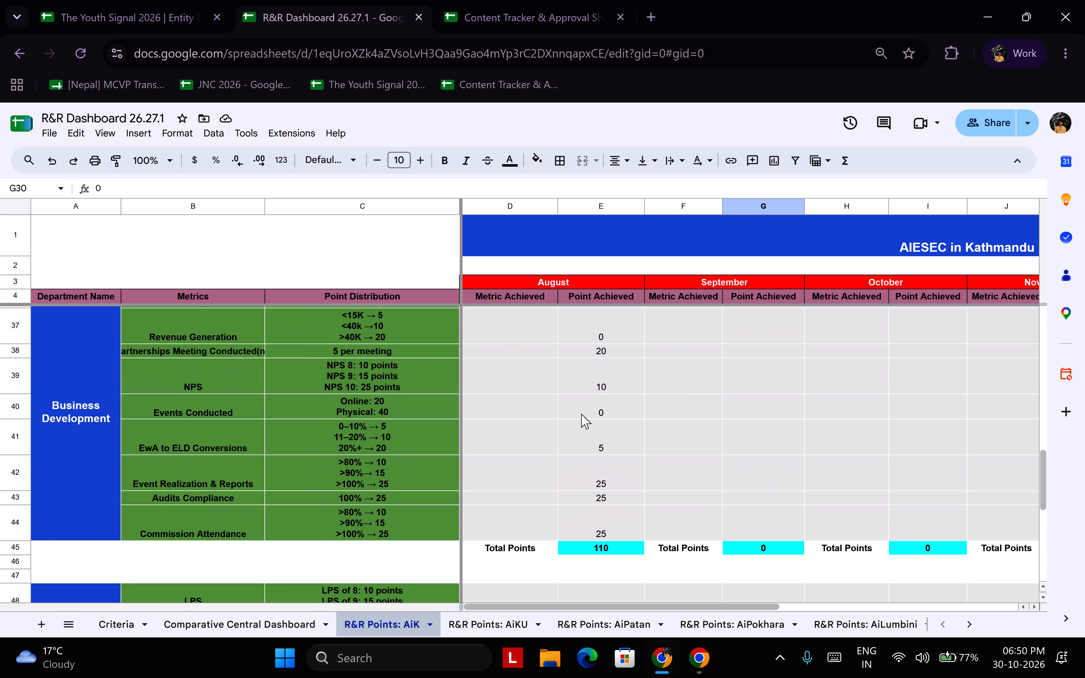
scroll(581, 414, "down", 1)
scroll(581, 414, "up", 7)
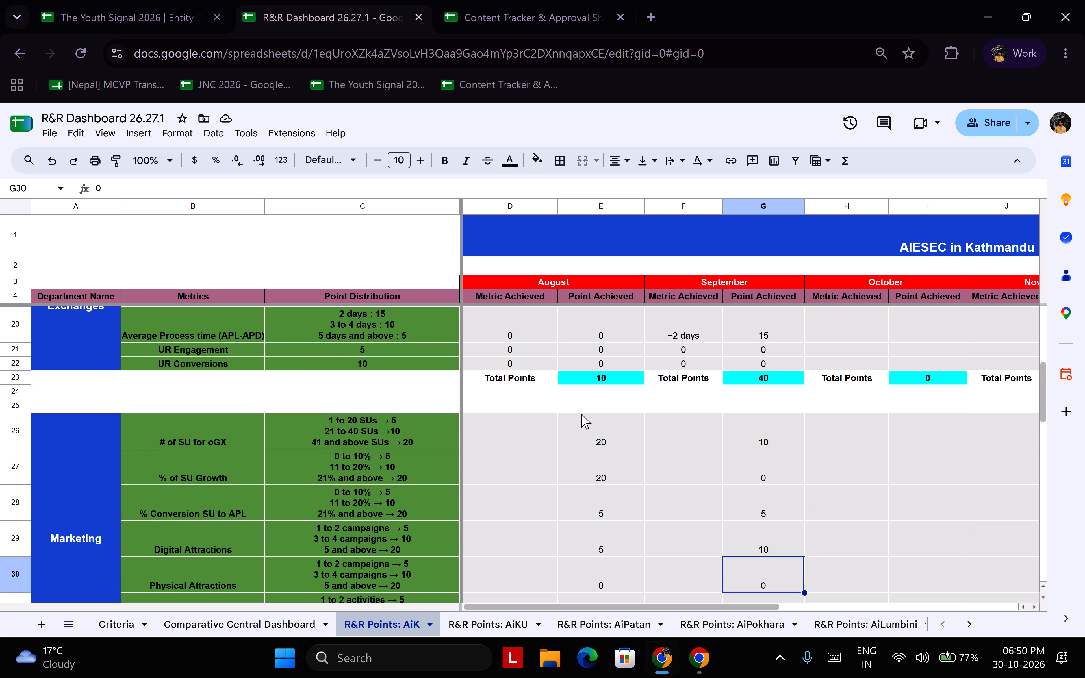
scroll(581, 414, "down", 4)
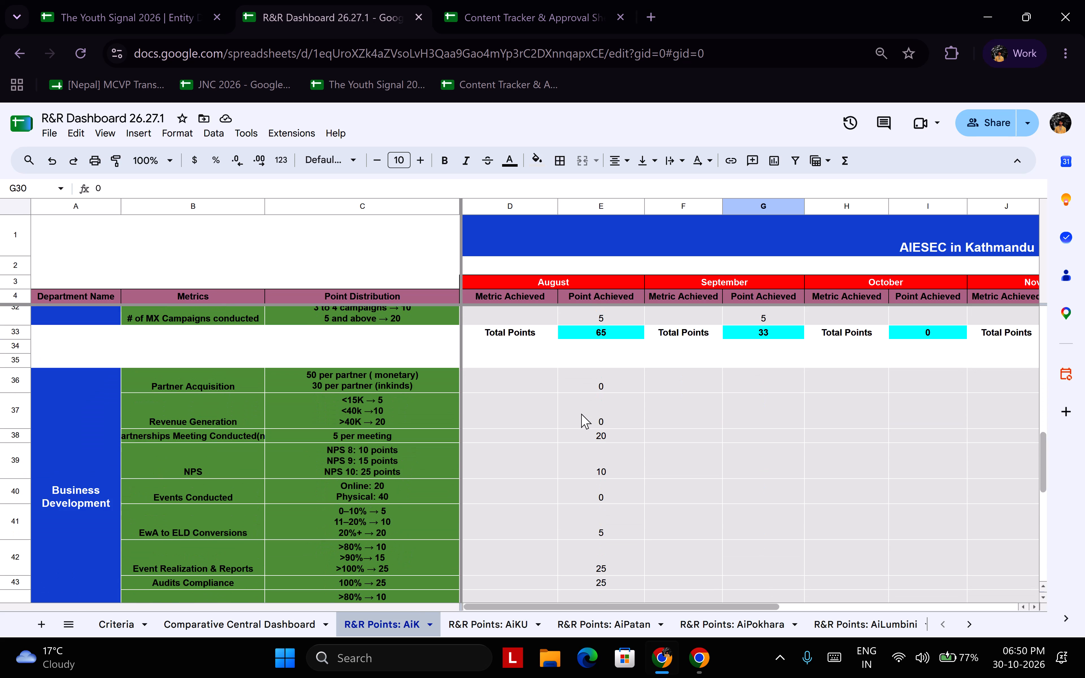
Go to the dashboard's AiKU sheet, and switch the entity in EXPA's Performance analytics to Kathmandu University for last month.
left_click(504, 621)
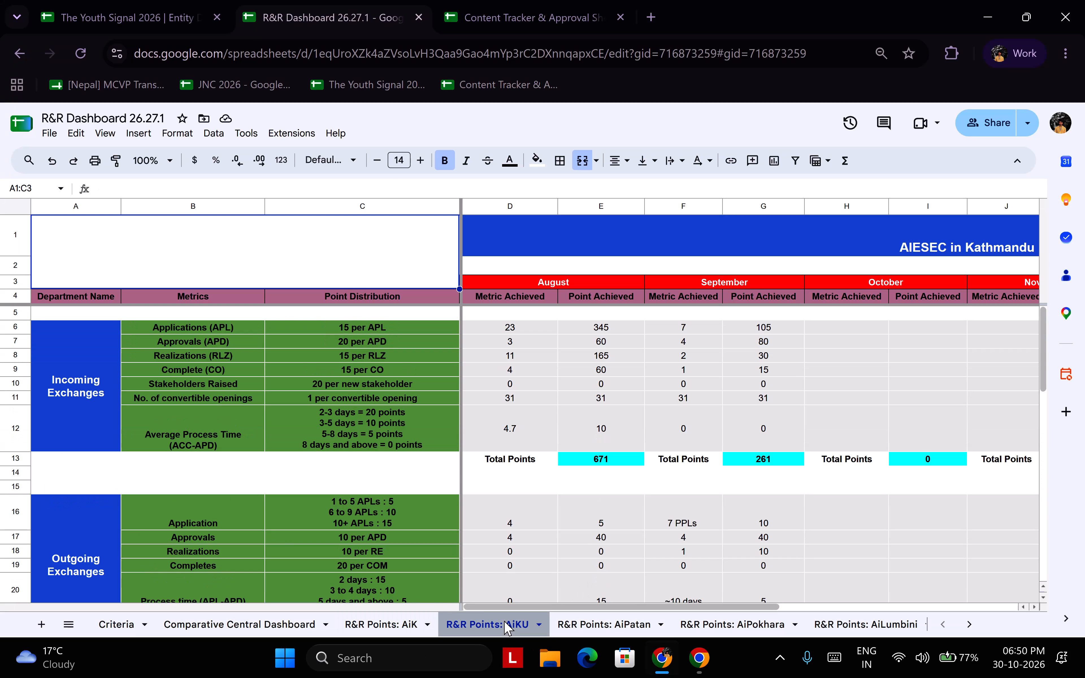
key("alt+Tab")
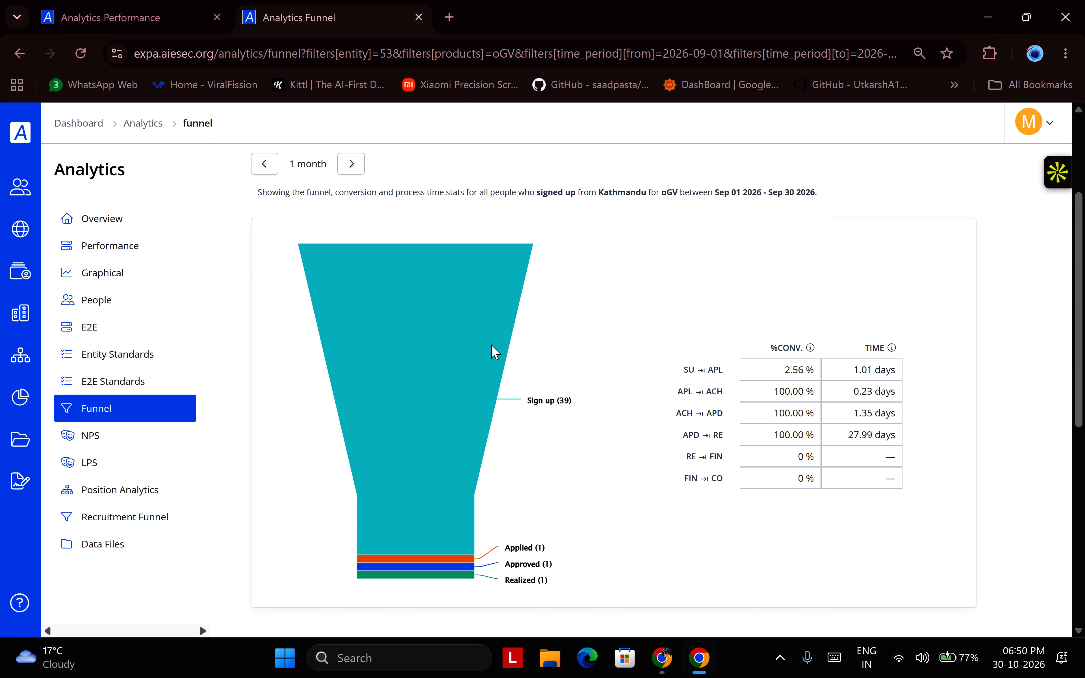
key("alt+Tab")
scroll(687, 422, "up", 1)
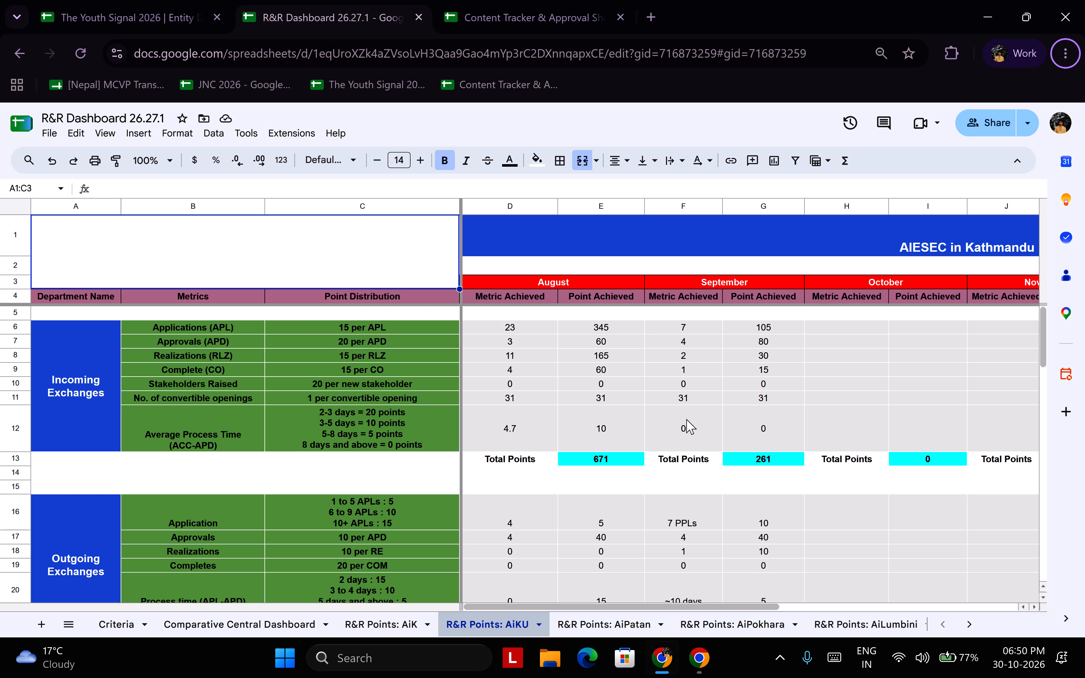
scroll(686, 419, "up", 1)
scroll(686, 409, "down", 5)
scroll(686, 409, "up", 1)
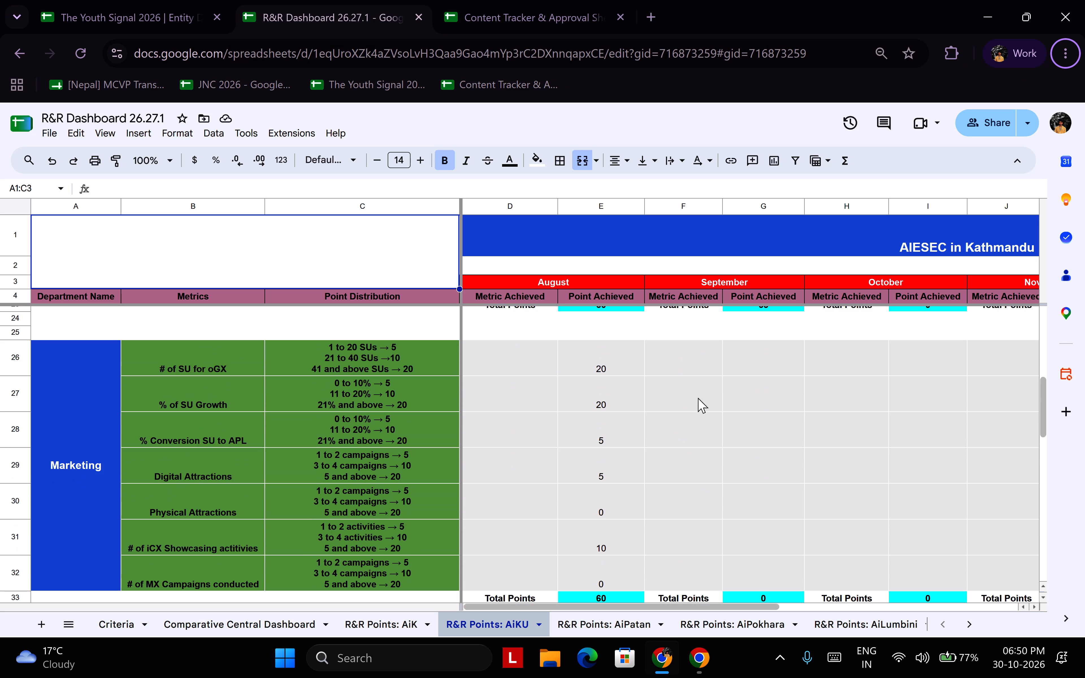
left_click(770, 376)
key("alt+Tab")
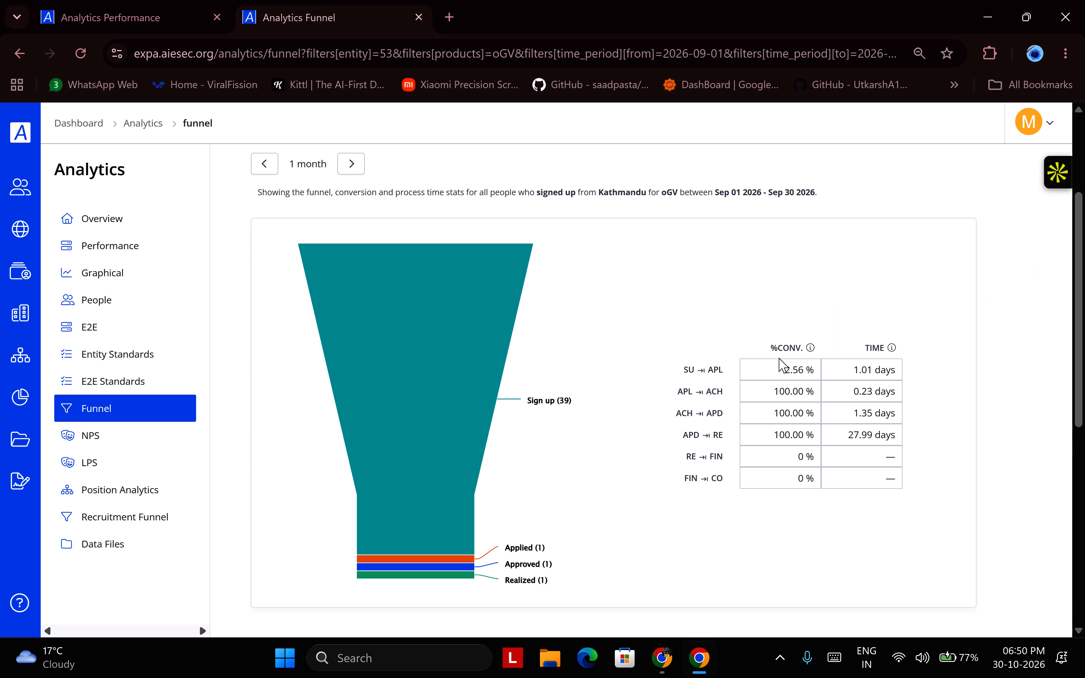
left_click(135, 0)
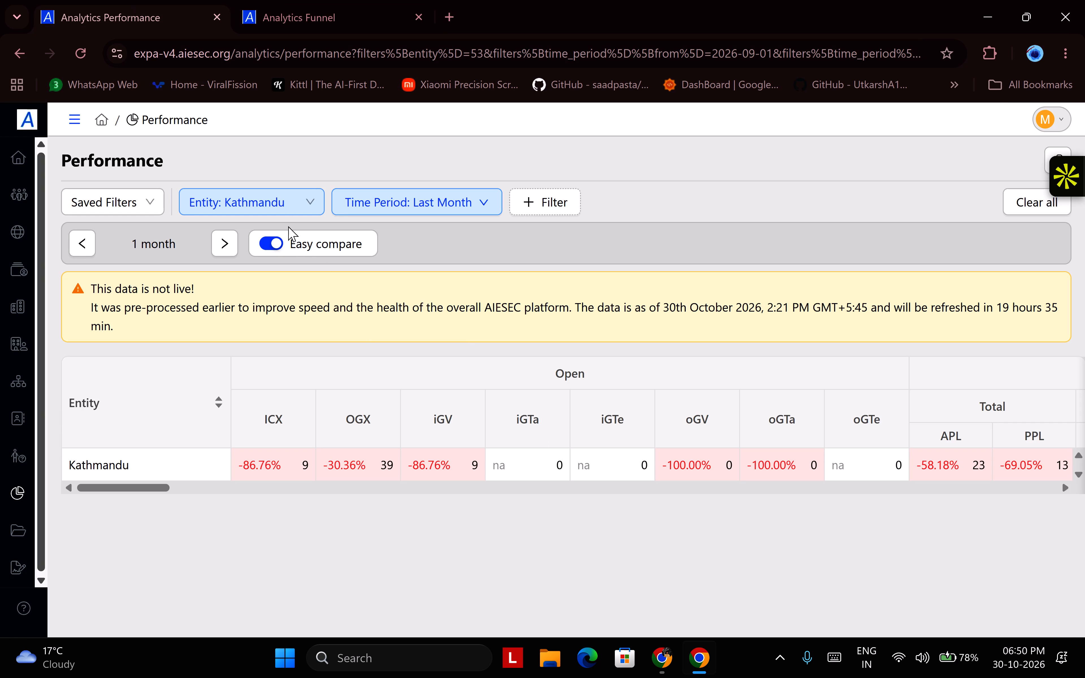
left_click(314, 198)
left_click(287, 198)
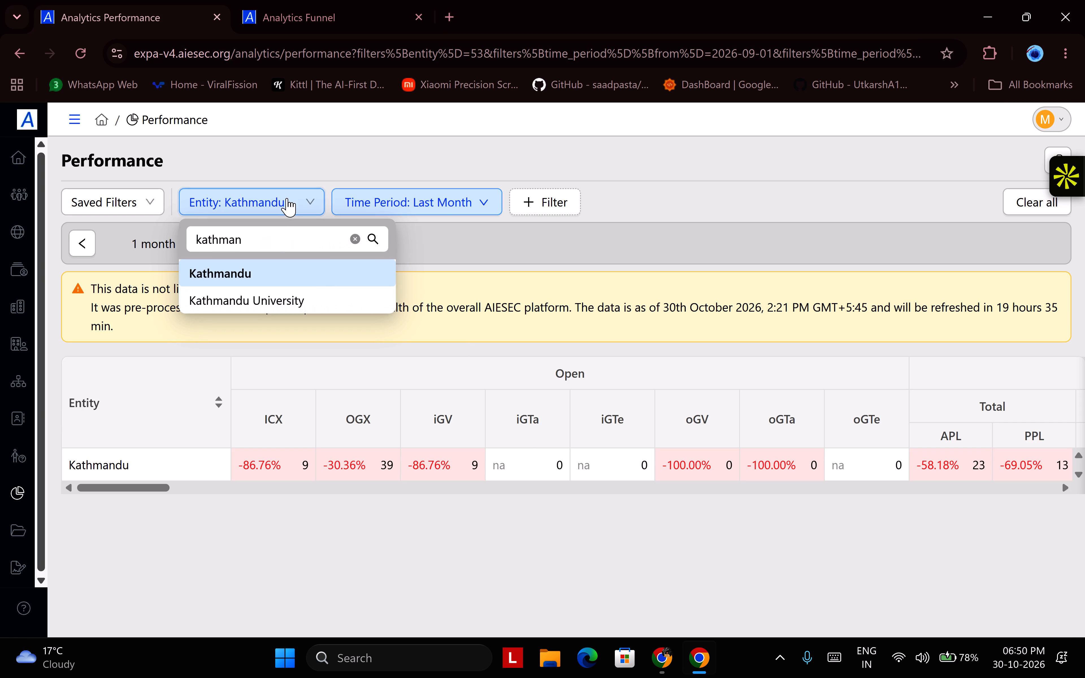
left_click(310, 301)
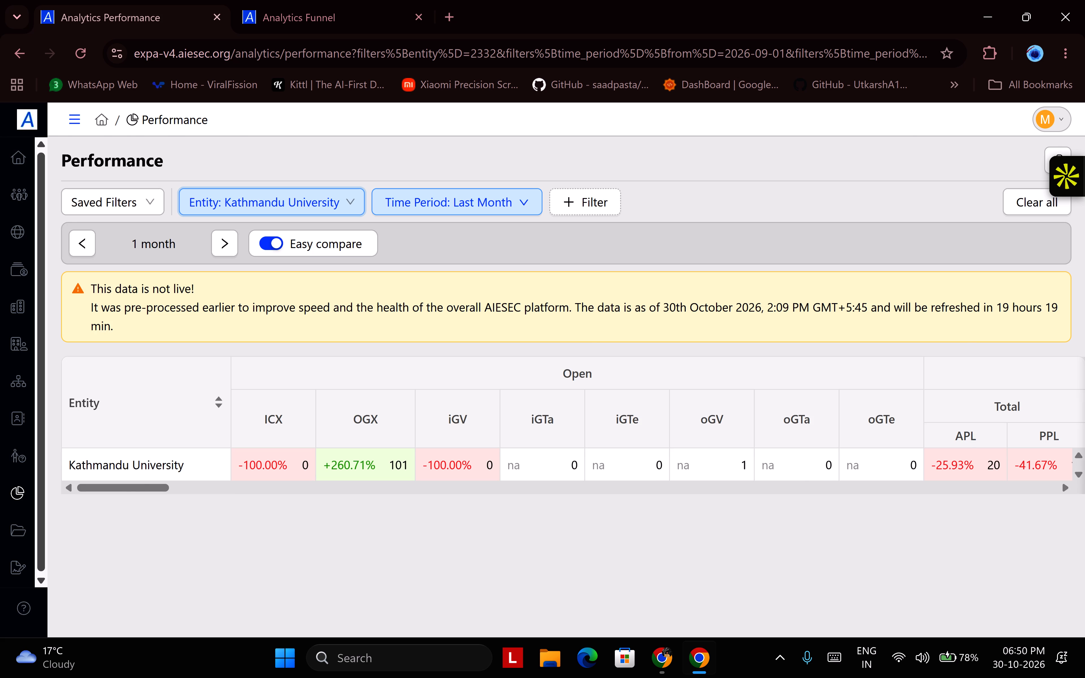
In the AiKU sheet, enter 20 as September's Point Achieved for both # of SU for oGX and % of SU Growth.
key("alt+Tab")
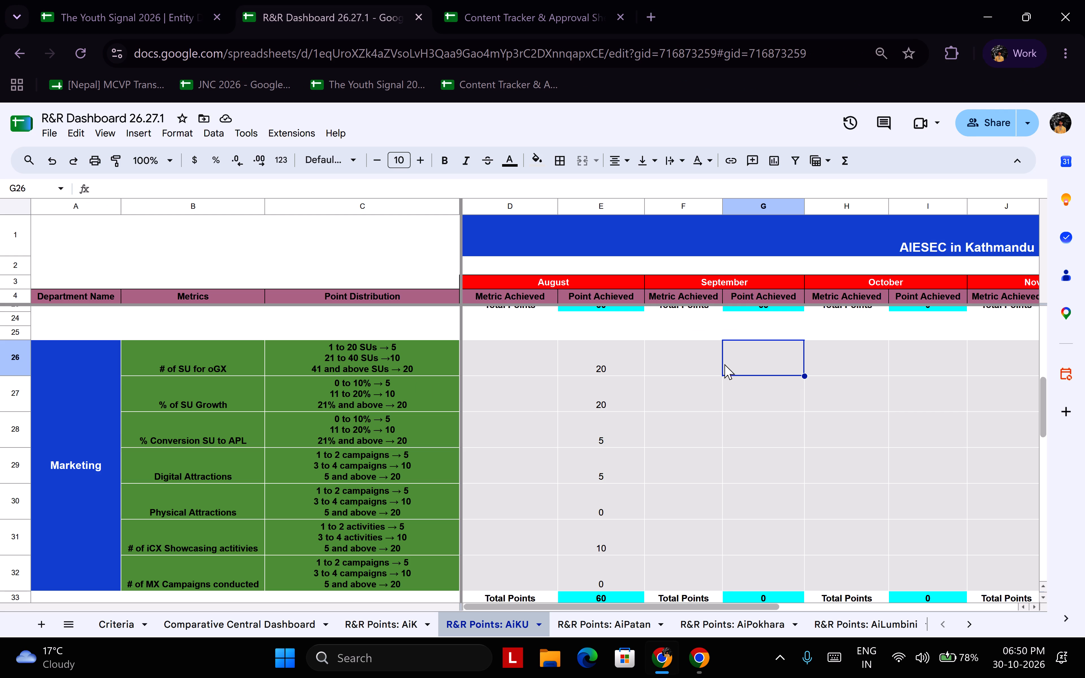
double_click(750, 359)
type("20")
key("Return")
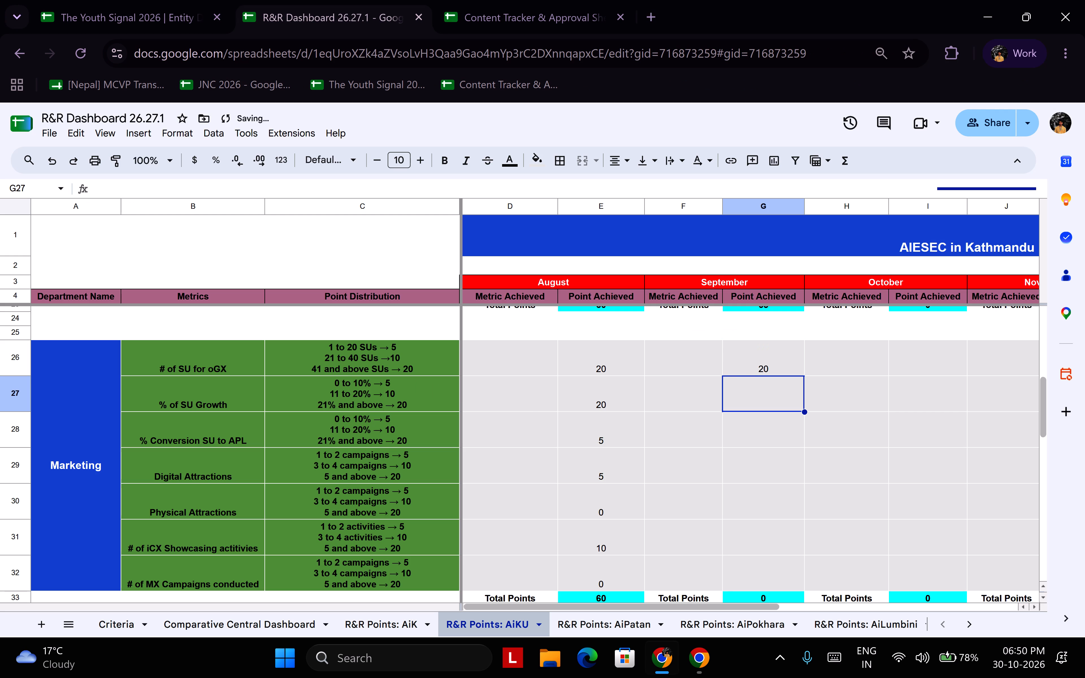
type("20")
key("Return")
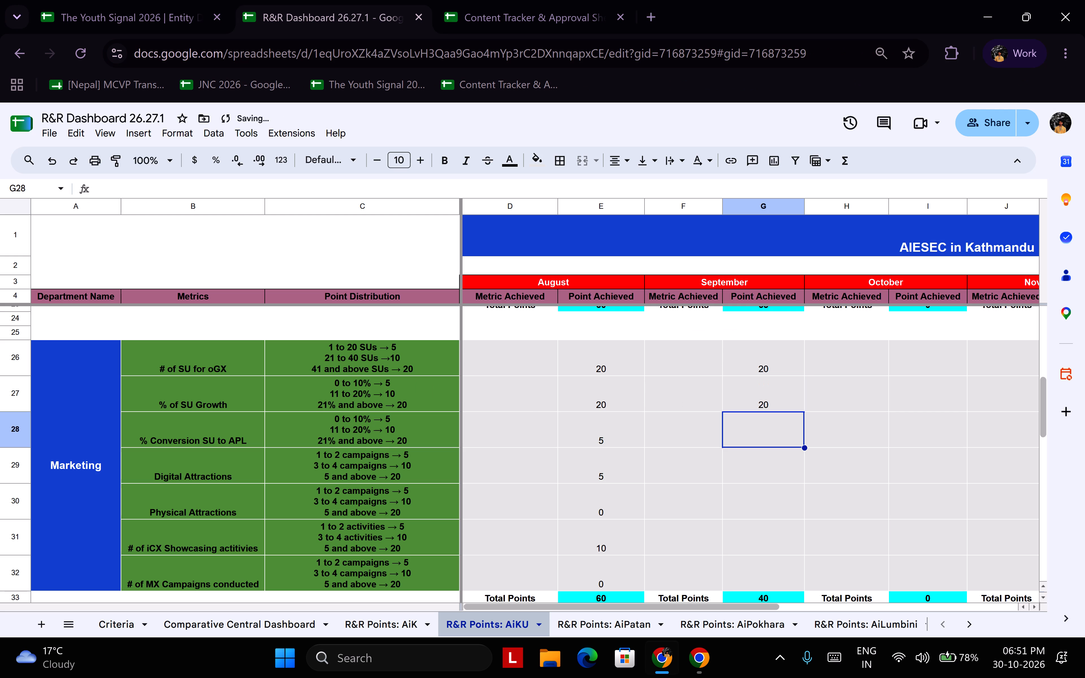
In EXPA's Funnel analytics, replace the Kathmandu entity filter with Kathmandu University for the September 2026 oGV funnel.
key("alt+Tab")
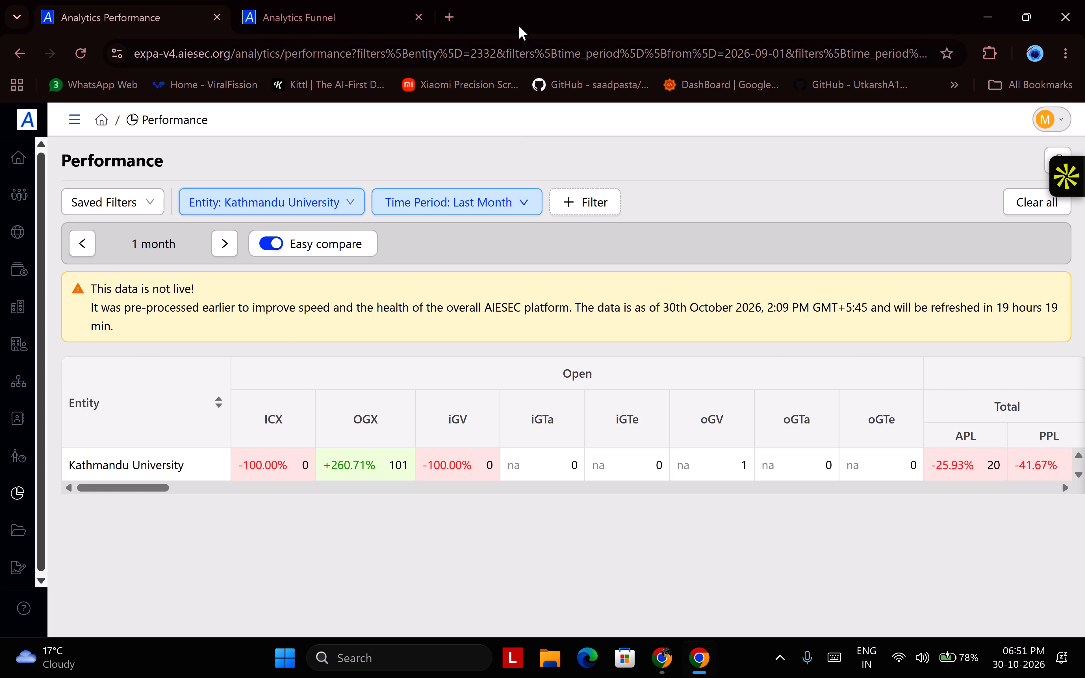
left_click(363, 0)
scroll(581, 309, "up", 6)
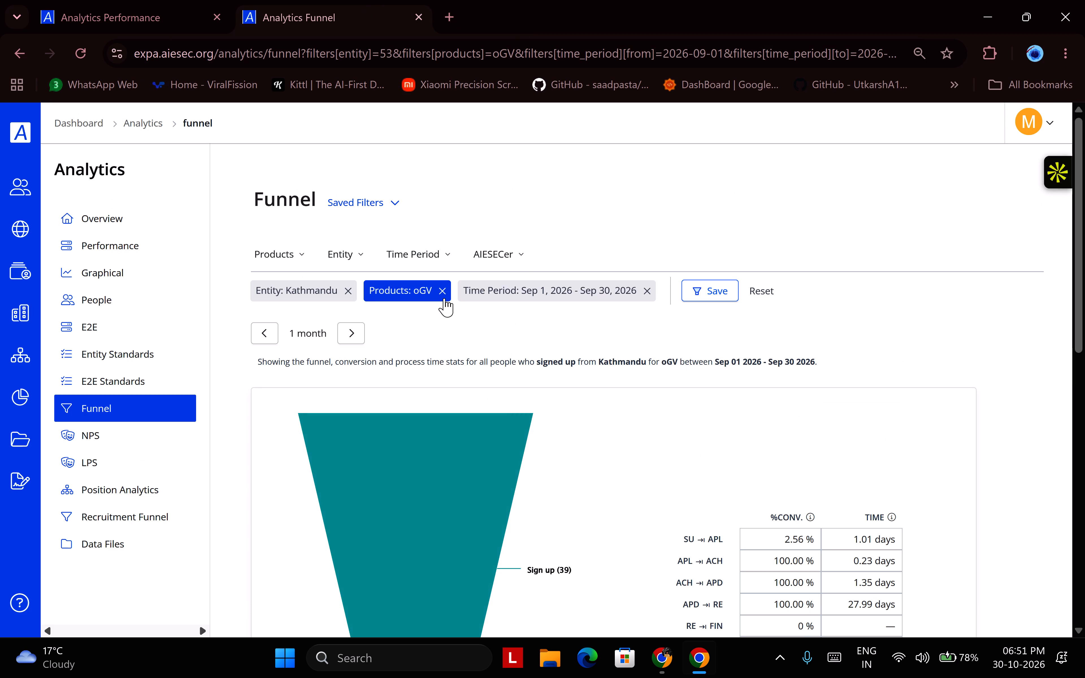
left_click(345, 288)
left_click(334, 255)
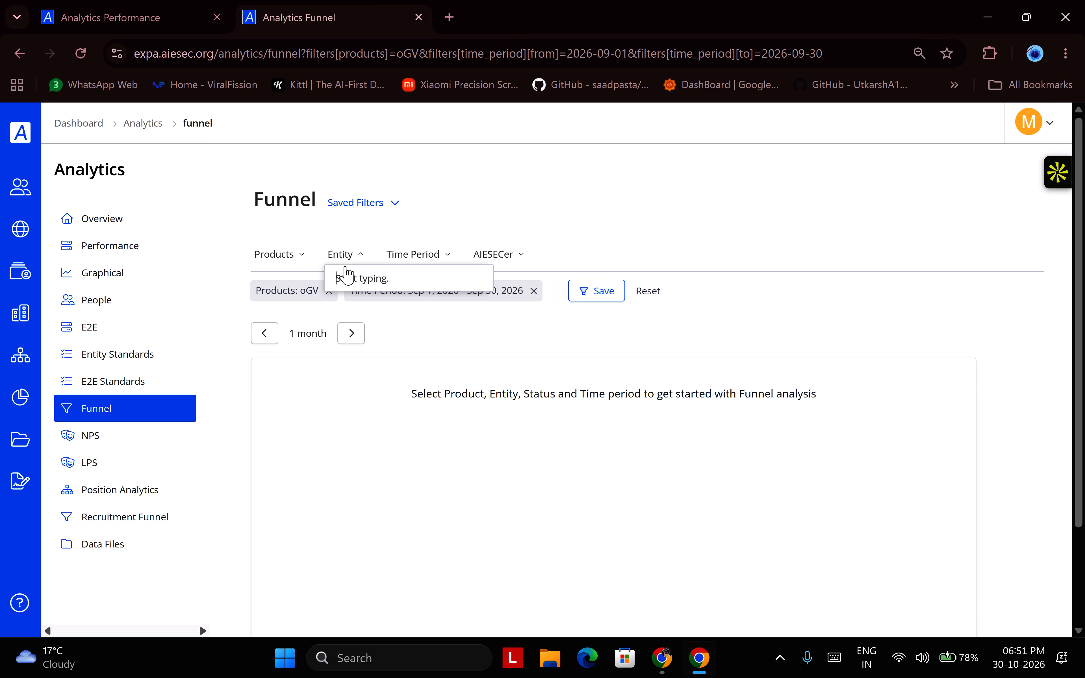
left_click(362, 281)
type("kathmandu")
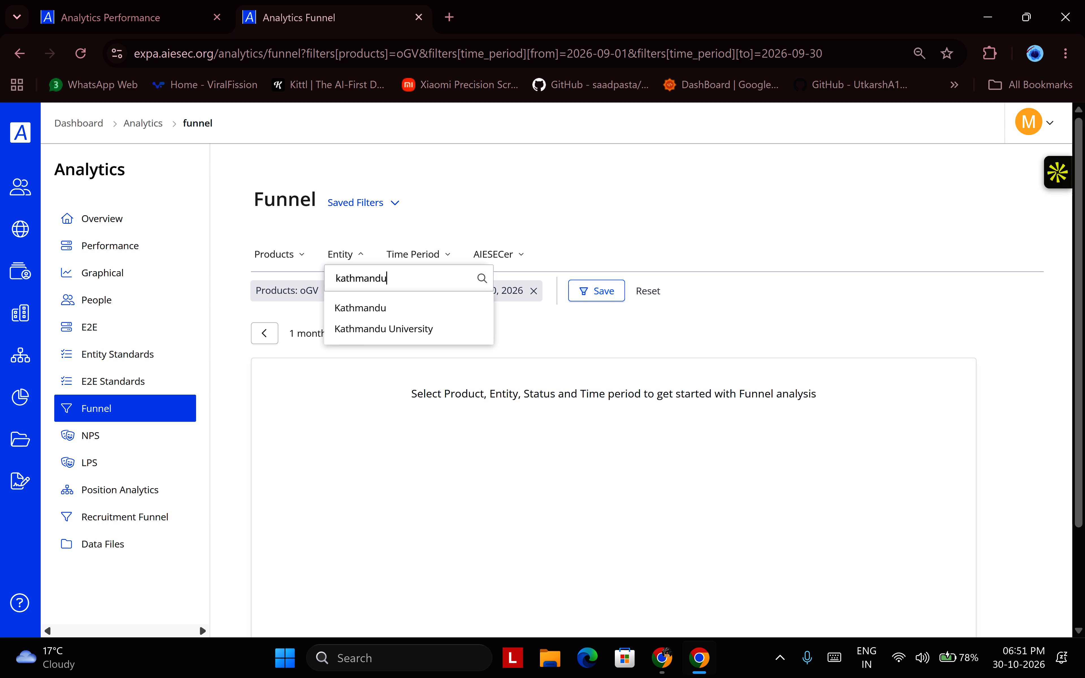
key("Down")
key("Down")
key("Return")
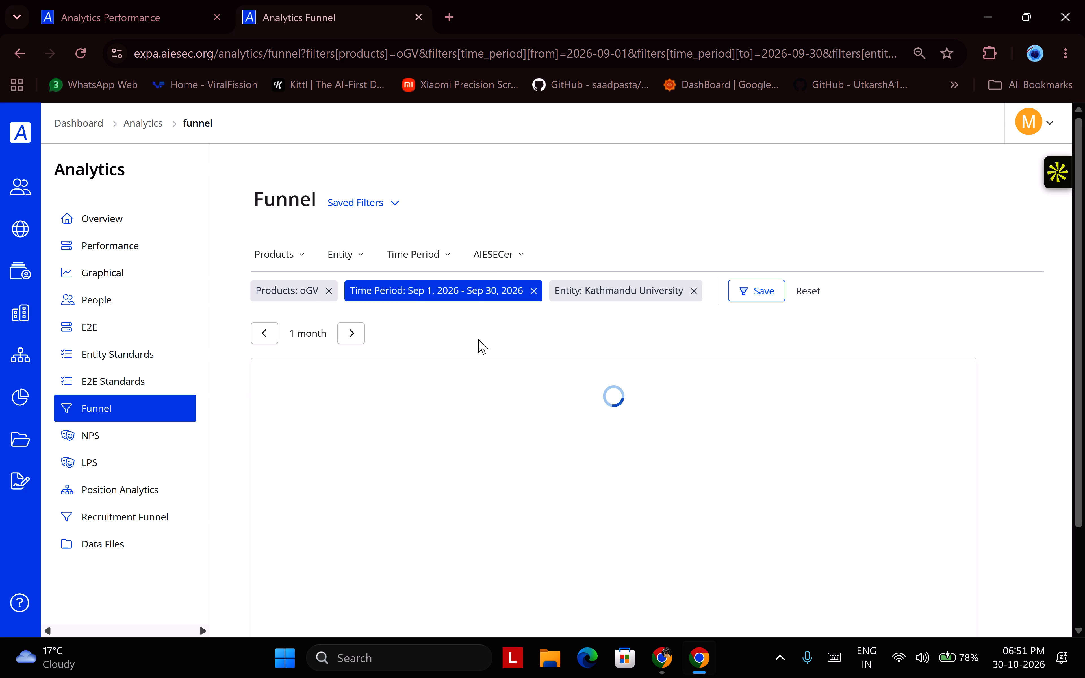
scroll(578, 351, "down", 2)
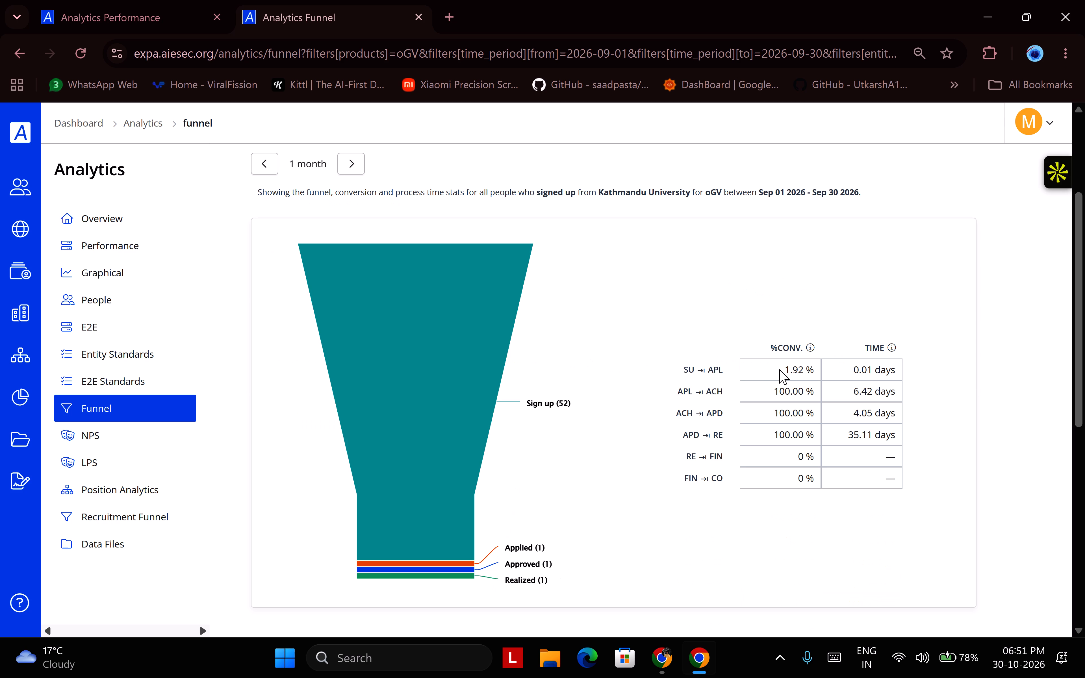
In the R&R Dashboard's AiKU sheet, enter 5 as September's Point Achieved for % Conversion SU to APL.
key("alt+Tab")
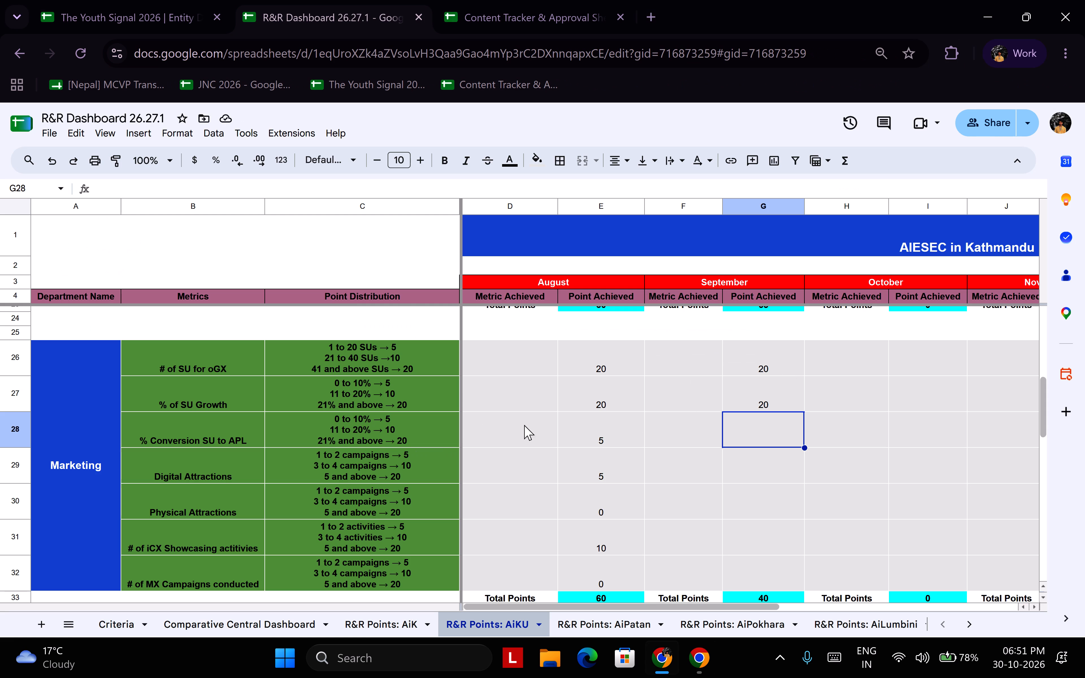
double_click(765, 425)
key("5")
key("Return")
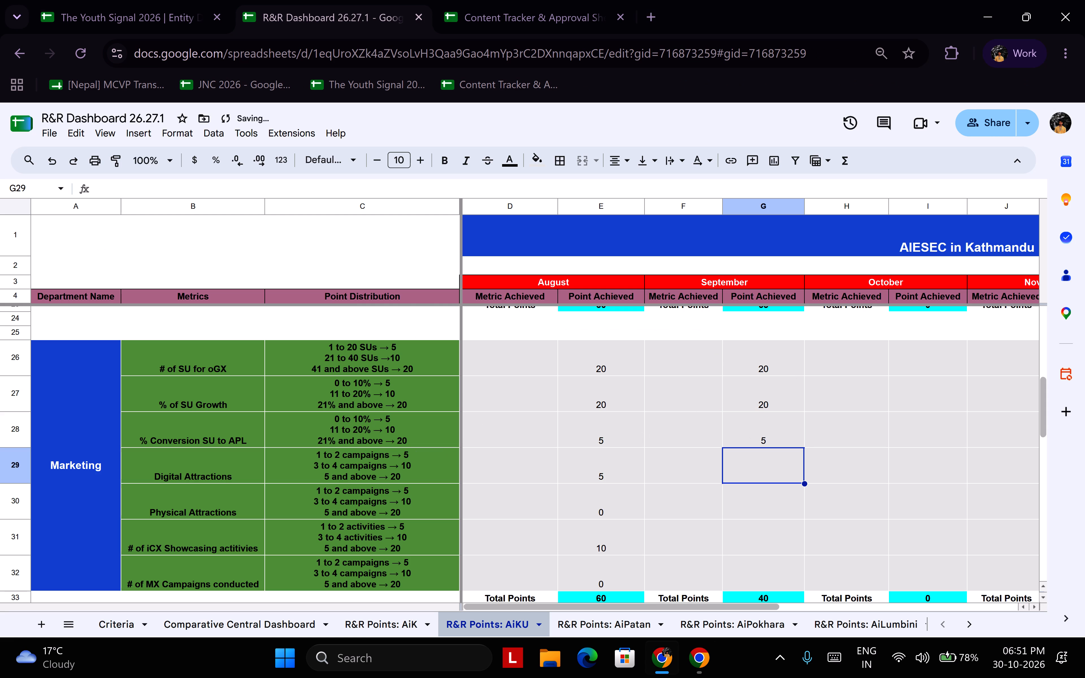
In the Content Tracker's Sept 2026 sheet, examine the posts for which KU is listed as Responsible.
left_click(491, 0)
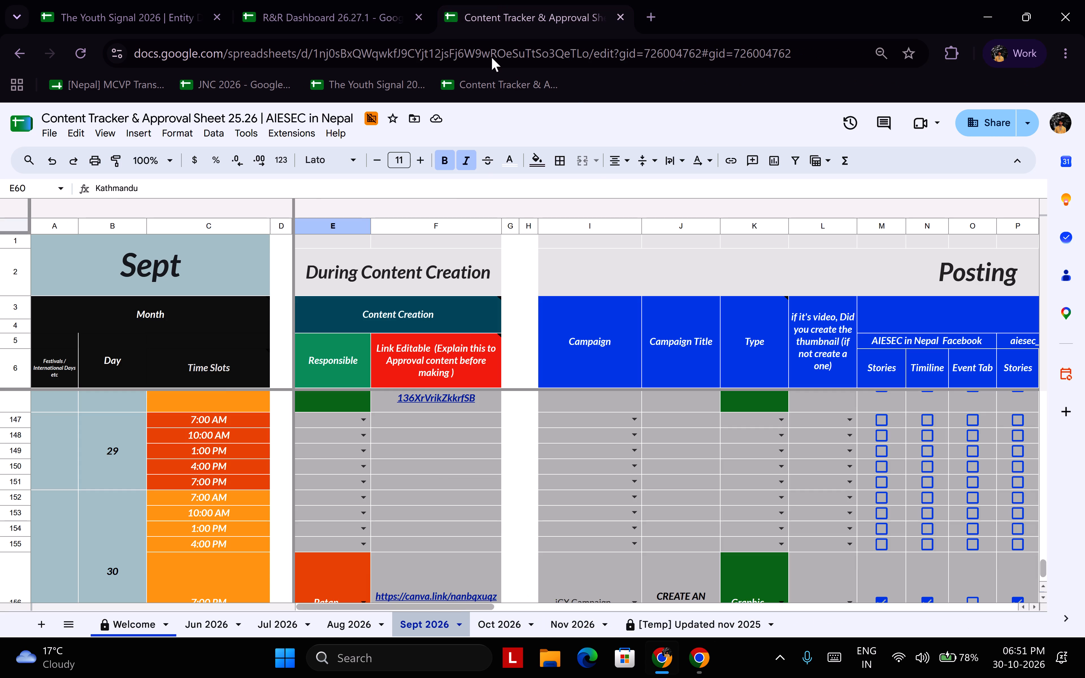
scroll(429, 483, "up", 20)
scroll(429, 483, "up", 20)
scroll(429, 483, "up", 14)
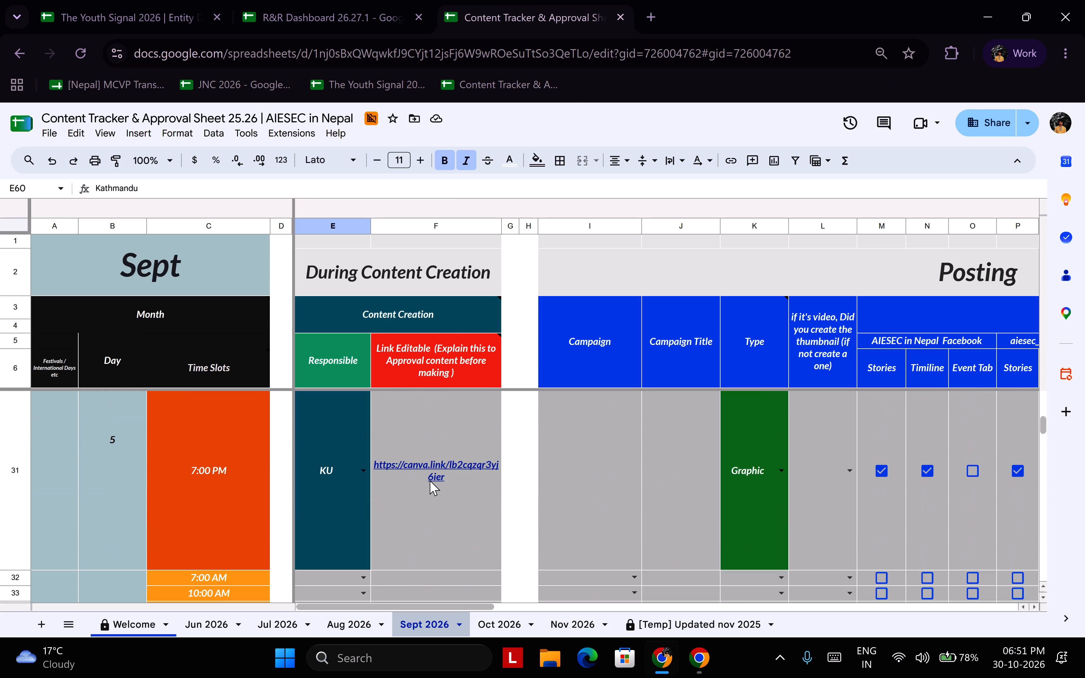
scroll(430, 480, "up", 19)
scroll(446, 483, "down", 7)
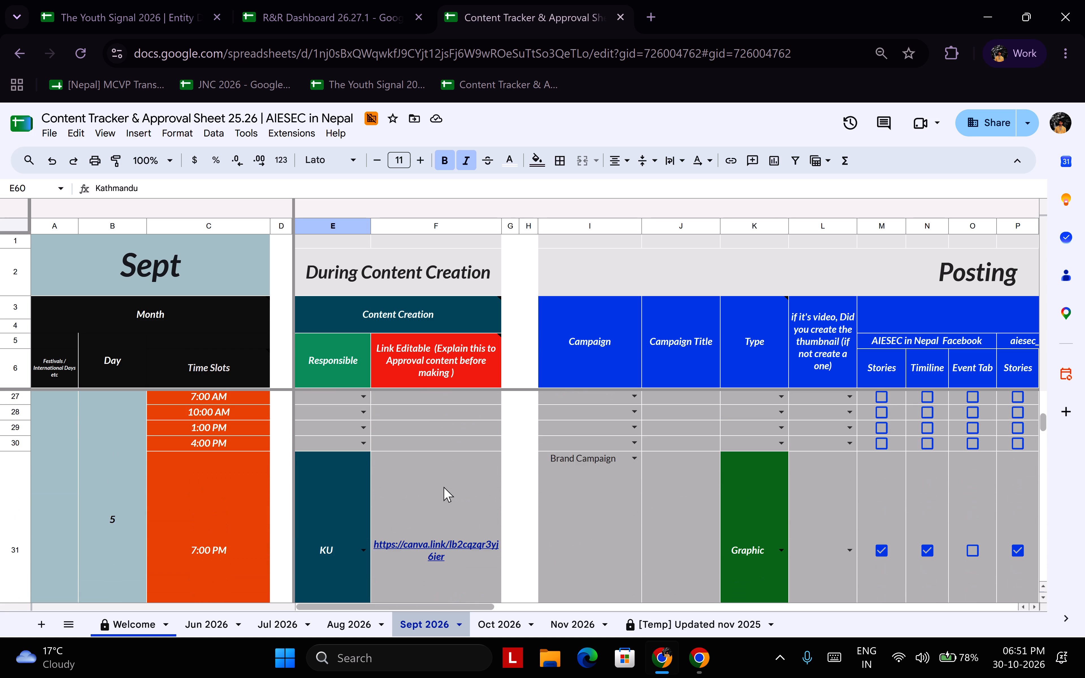
scroll(444, 487, "down", 5)
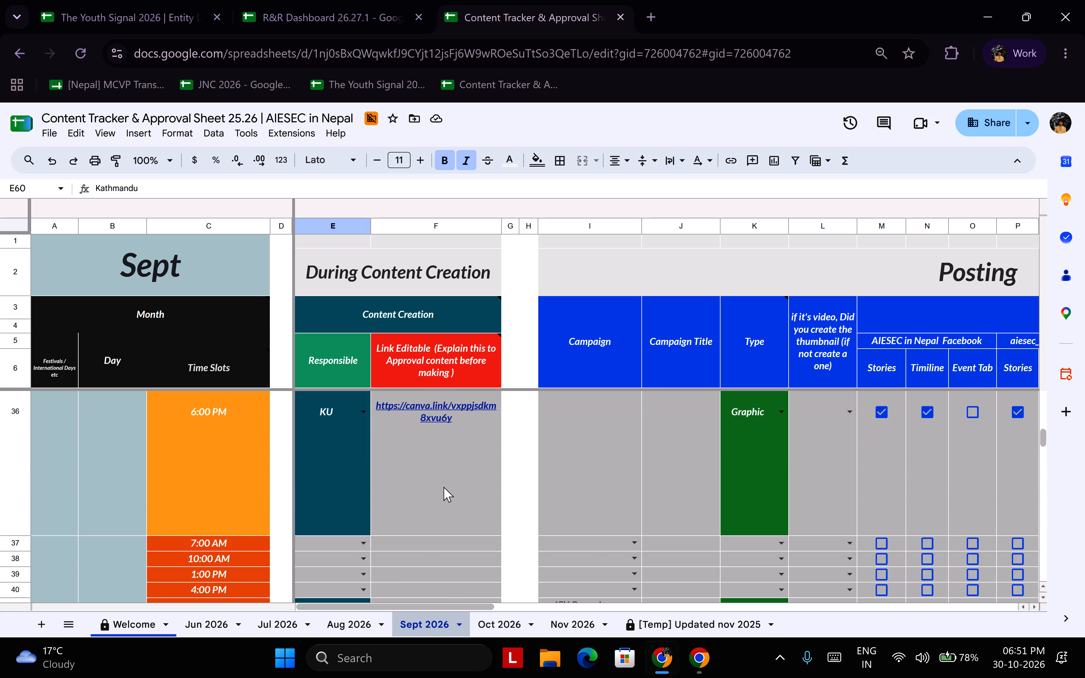
scroll(444, 487, "down", 3)
scroll(444, 483, "up", 1)
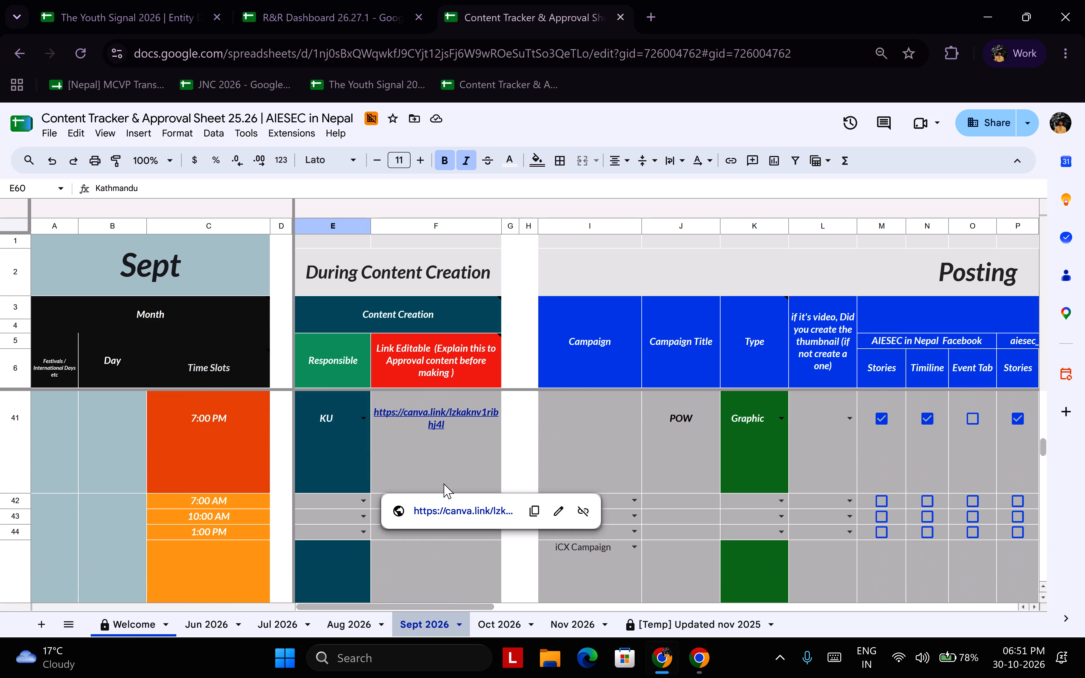
scroll(444, 483, "down", 4)
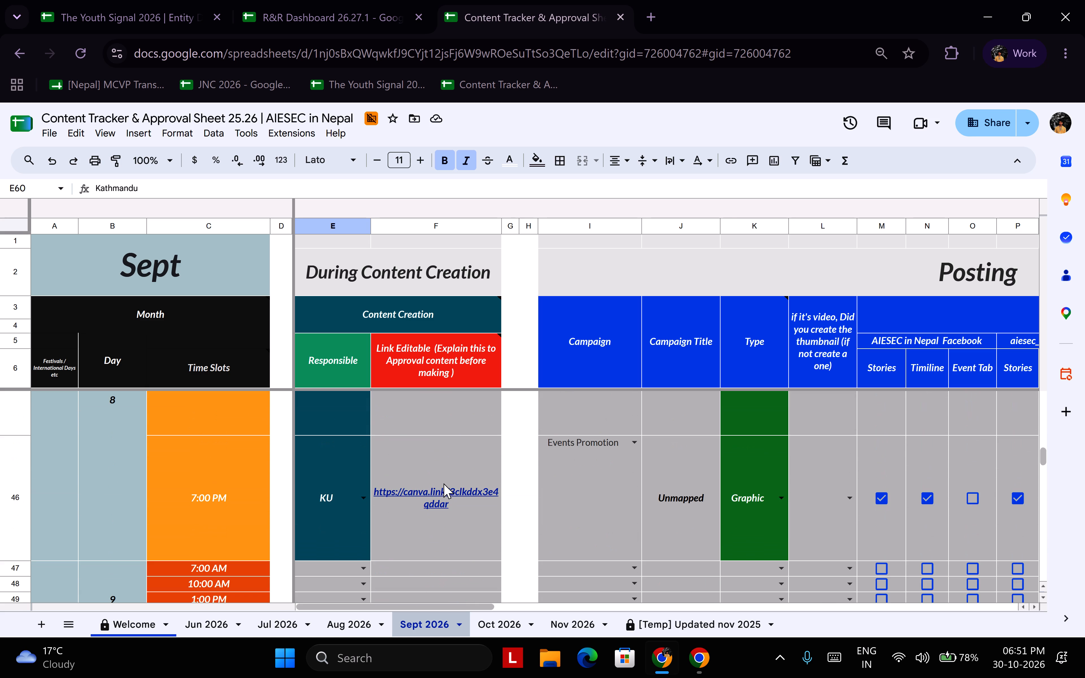
scroll(444, 483, "down", 3)
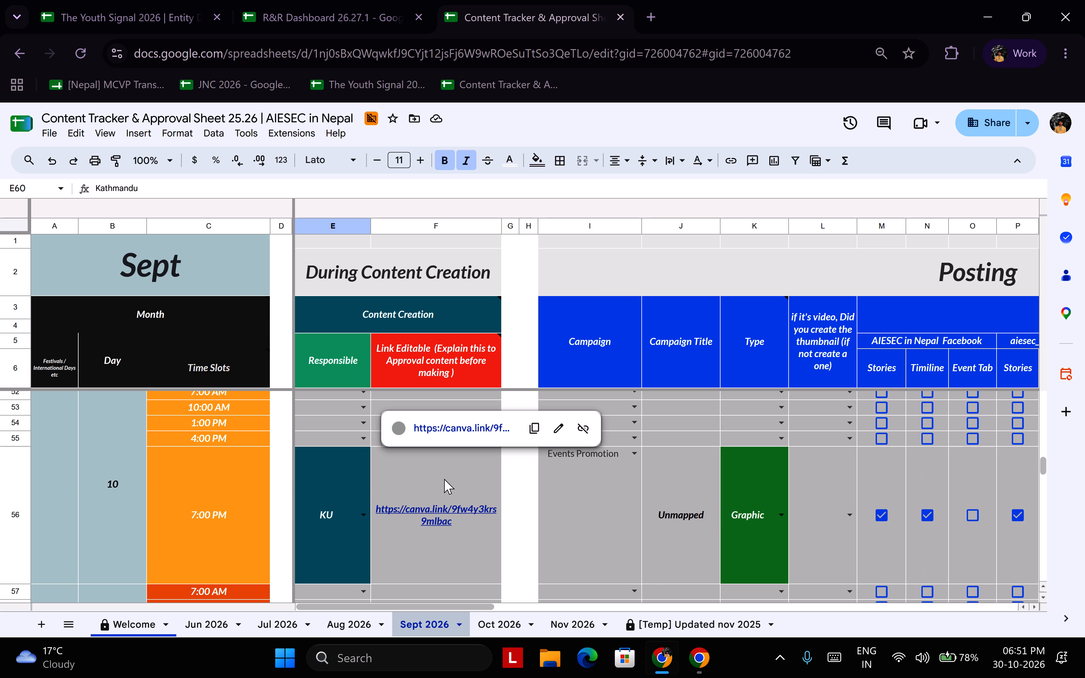
scroll(444, 479, "down", 4)
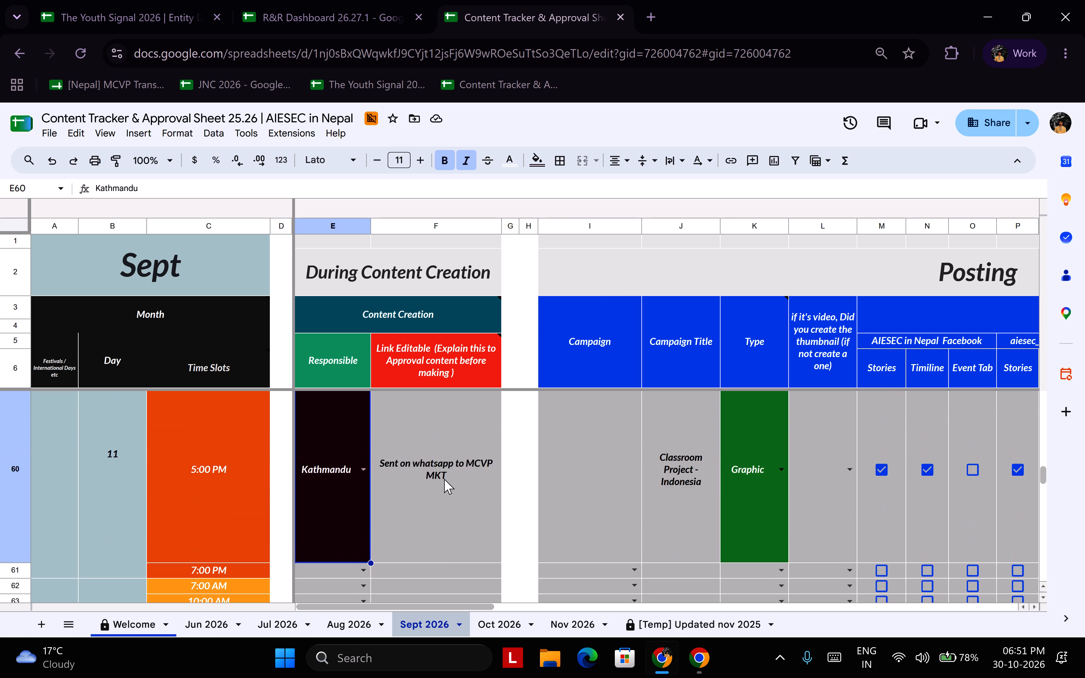
scroll(444, 479, "down", 3)
scroll(444, 478, "up", 1)
scroll(444, 478, "down", 1)
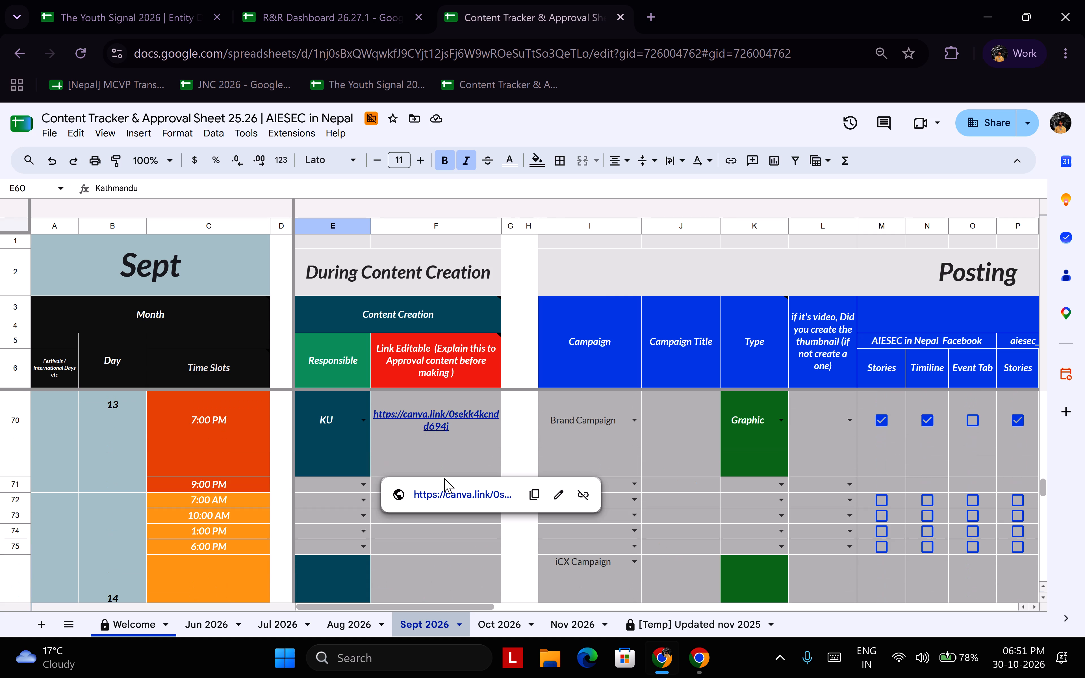
scroll(444, 478, "down", 1)
scroll(561, 564, "down", 1)
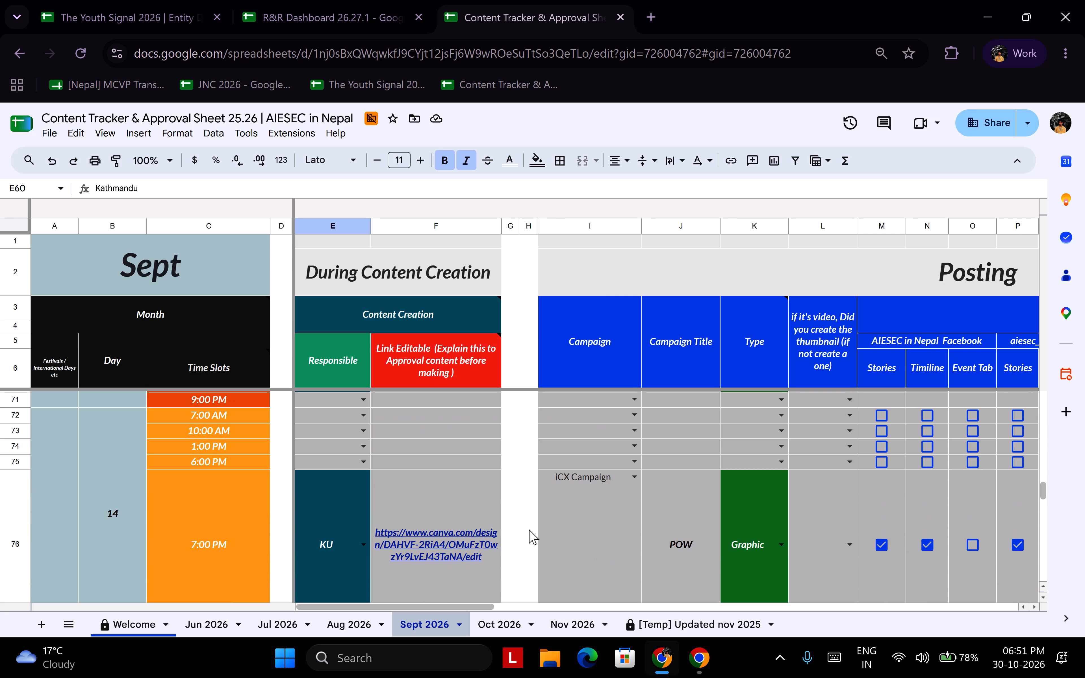
scroll(527, 524, "down", 4)
scroll(527, 523, "up", 1)
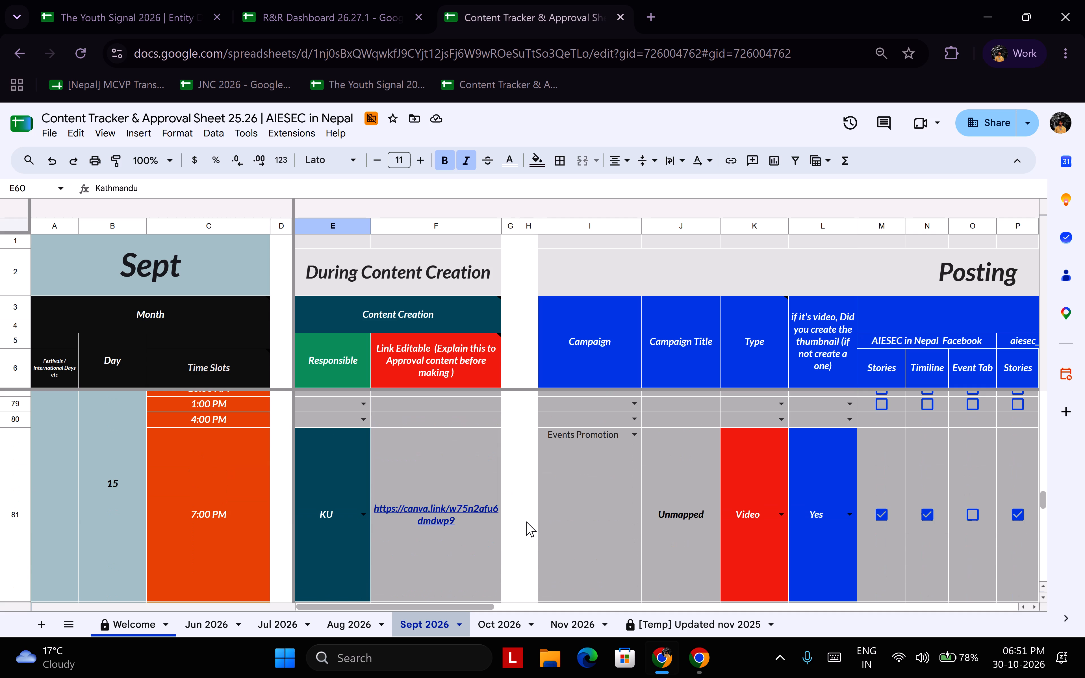
scroll(526, 521, "down", 2)
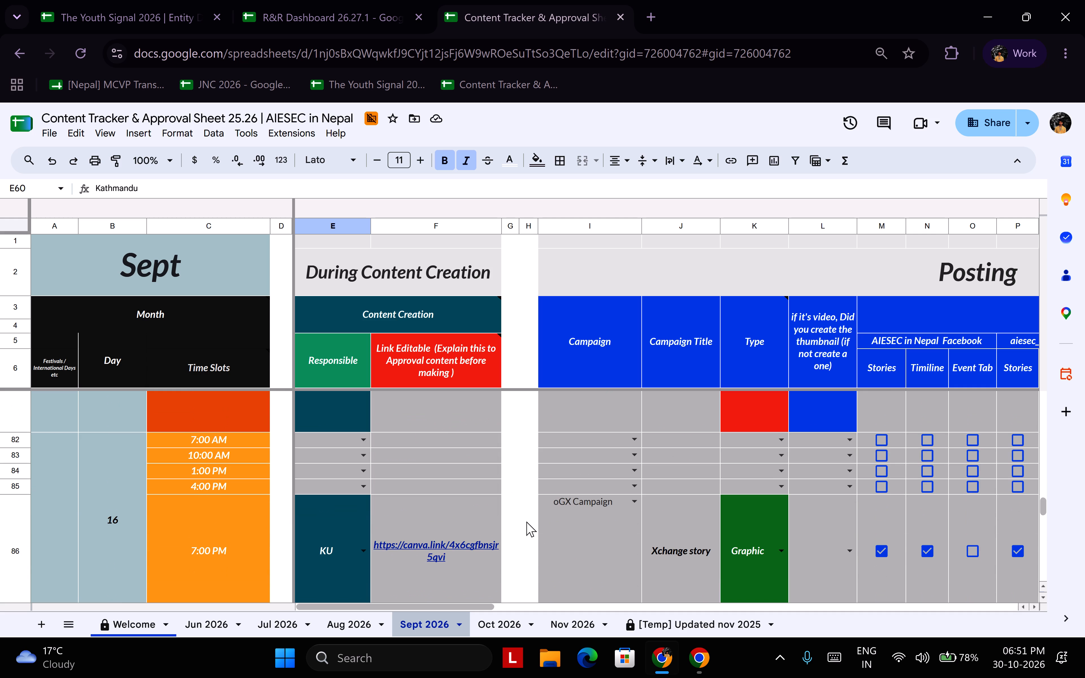
scroll(474, 521, "down", 1)
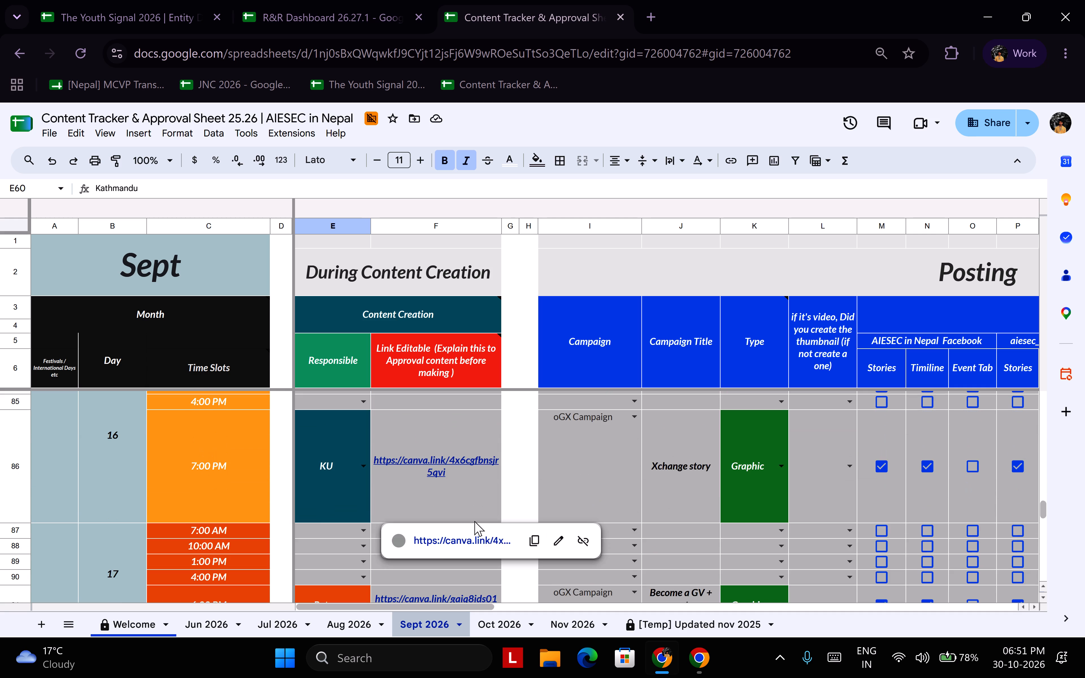
scroll(474, 521, "down", 2)
scroll(488, 454, "down", 3)
scroll(488, 458, "up", 1)
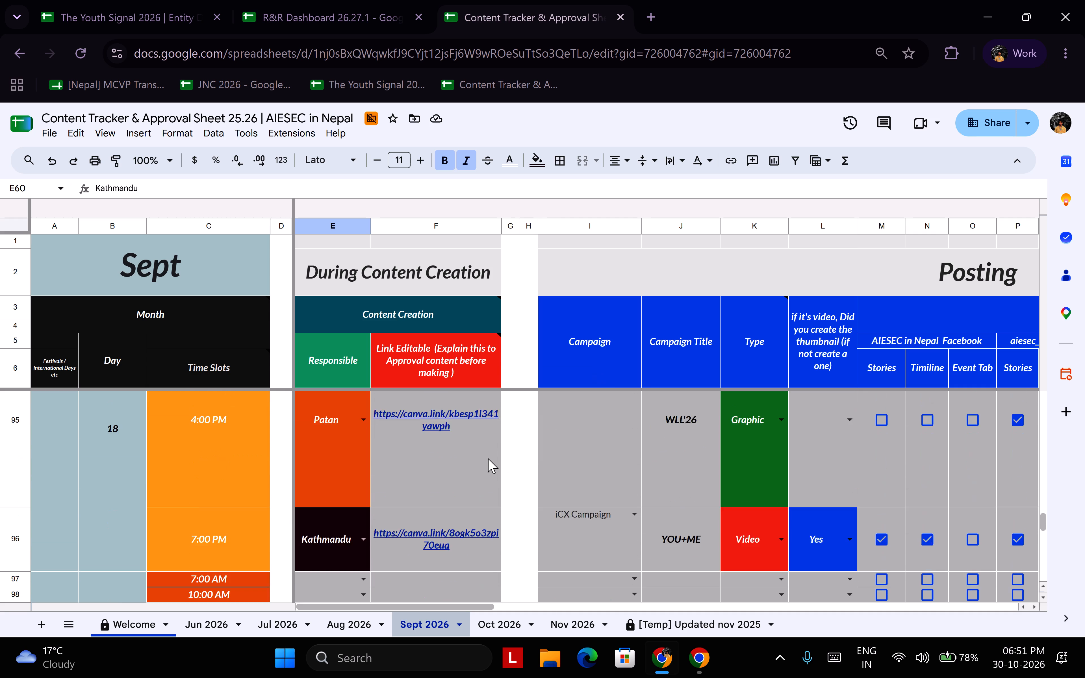
scroll(488, 458, "up", 1)
scroll(488, 458, "down", 9)
Go through the Sept 2026 sheet again from the start of the month, checking the Campaign type of each KU post.
scroll(488, 458, "up", 20)
scroll(488, 458, "up", 6)
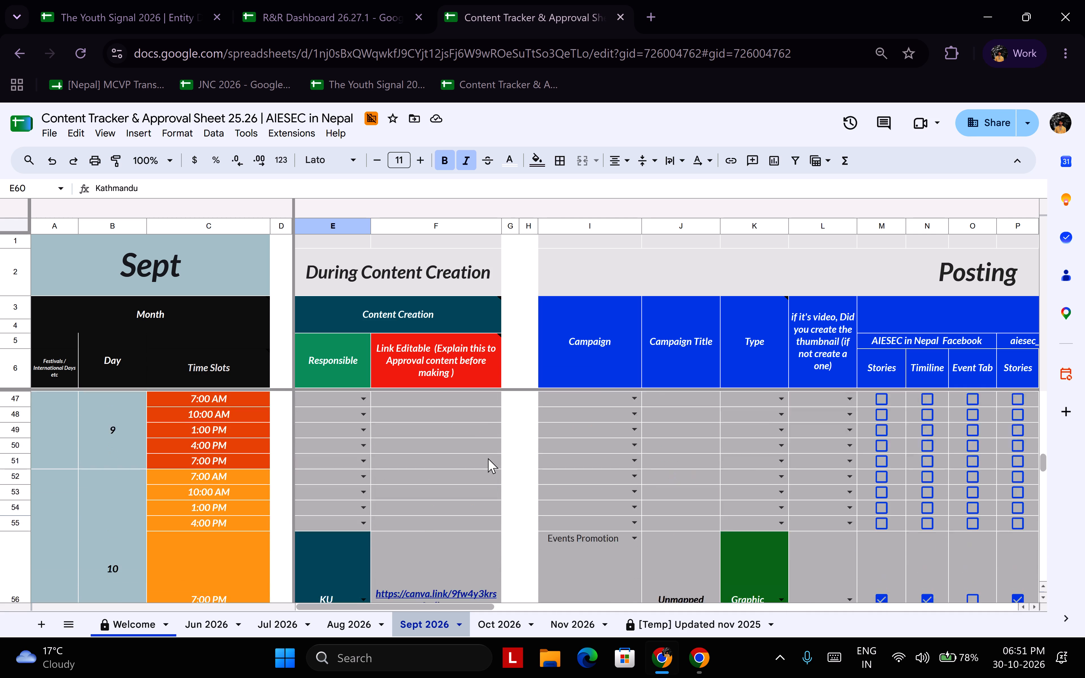
scroll(488, 458, "up", 10)
scroll(488, 458, "up", 16)
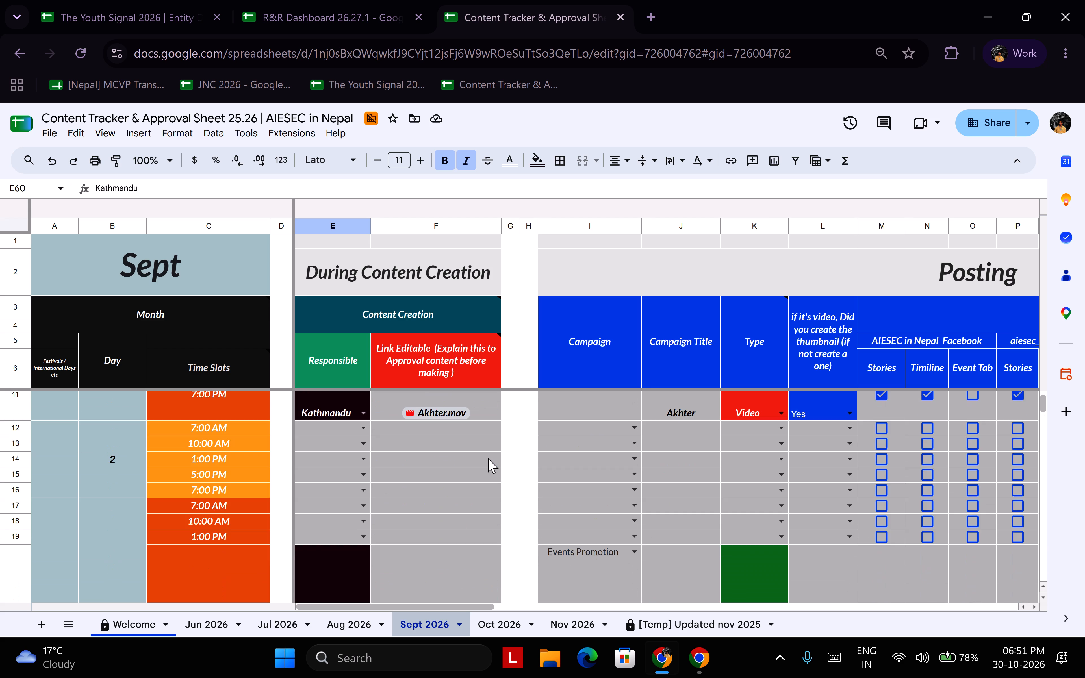
scroll(488, 458, "down", 7)
left_click(610, 495)
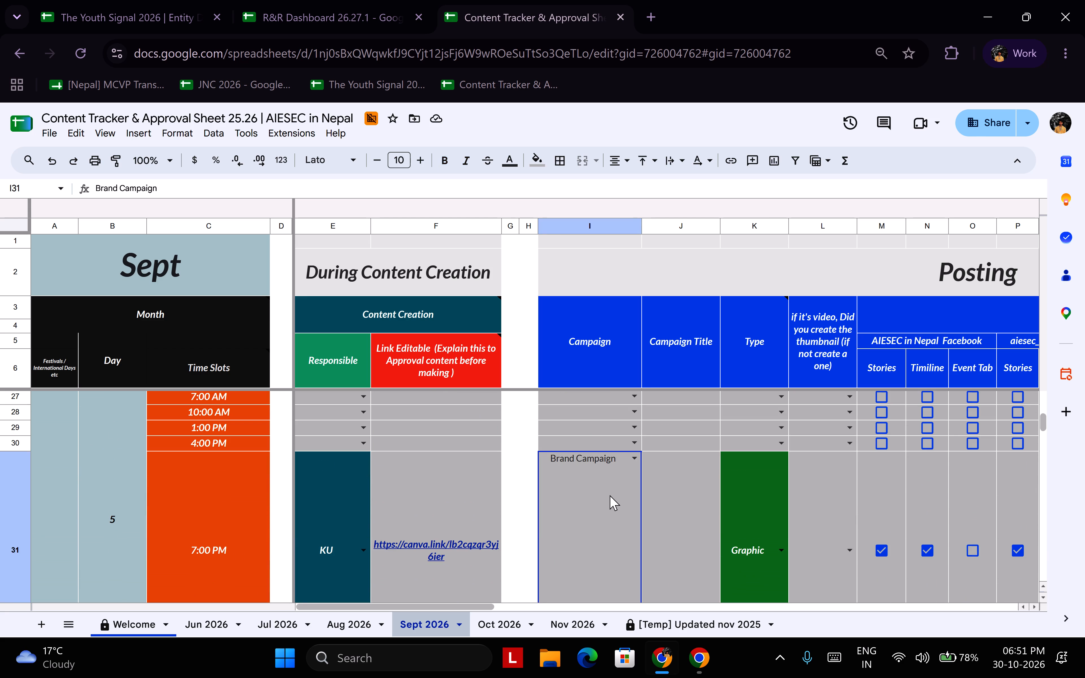
scroll(610, 495, "down", 3)
left_click(610, 492)
scroll(610, 491, "down", 4)
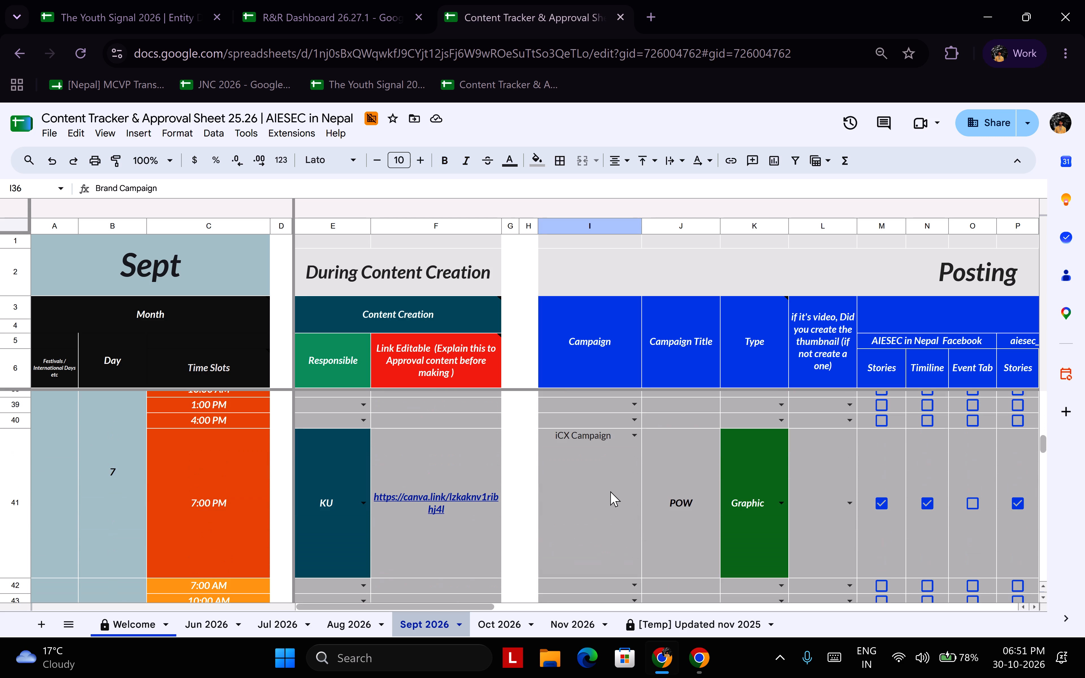
scroll(608, 487, "down", 5)
scroll(608, 487, "up", 2)
left_click(599, 542)
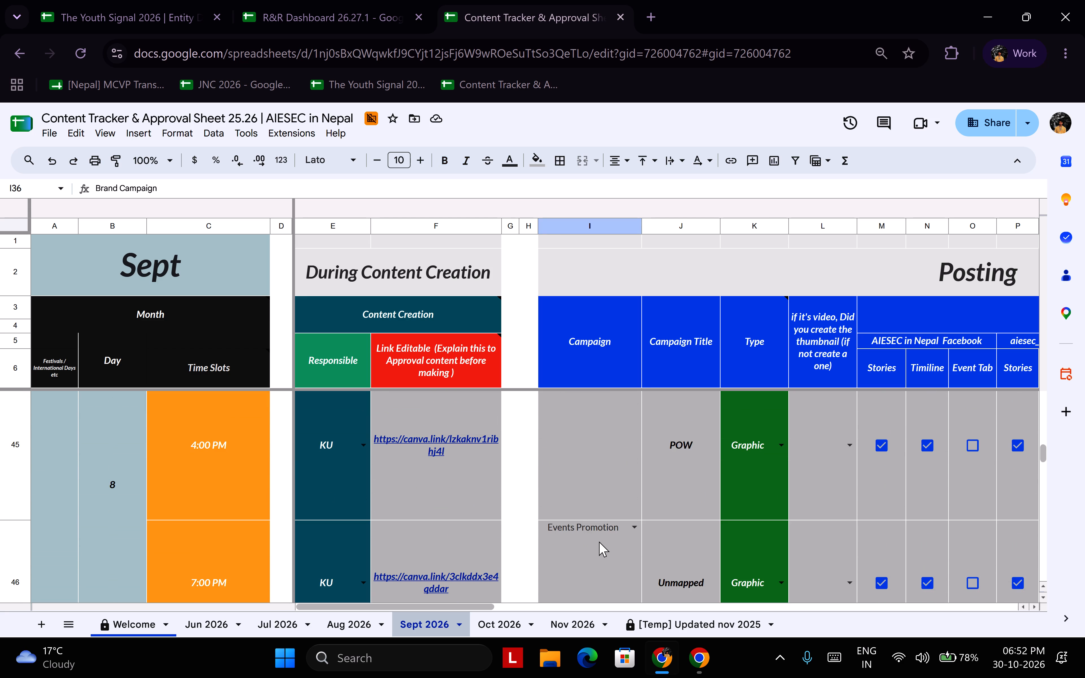
scroll(599, 541, "down", 4)
left_click(594, 526)
scroll(594, 526, "down", 3)
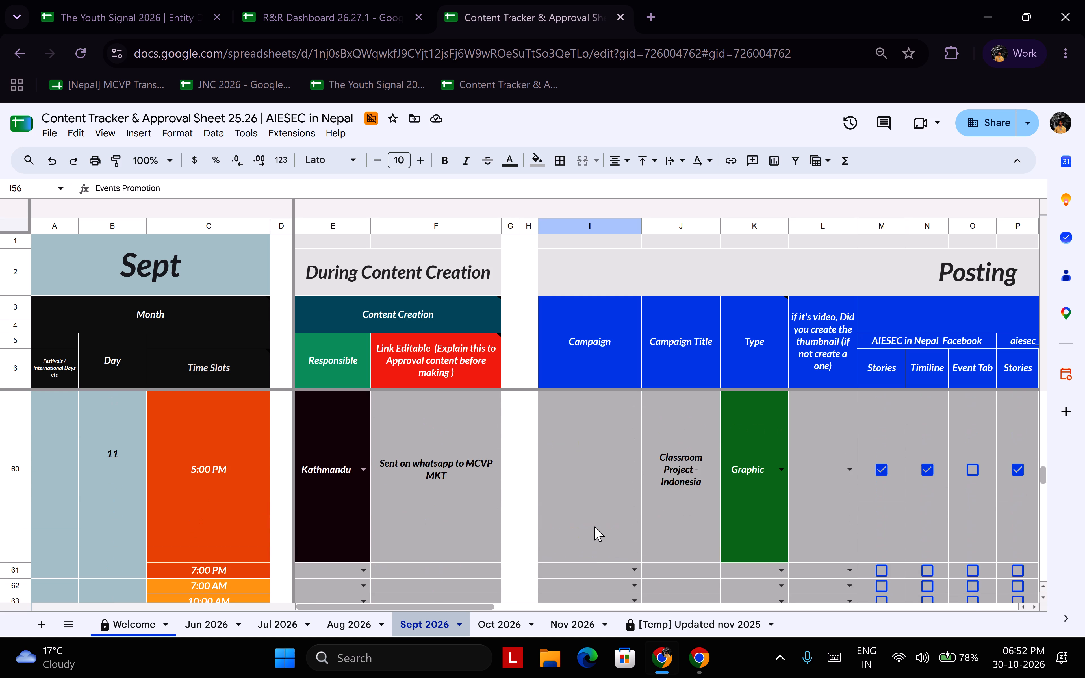
scroll(594, 526, "down", 3)
left_click(594, 516)
scroll(594, 516, "down", 3)
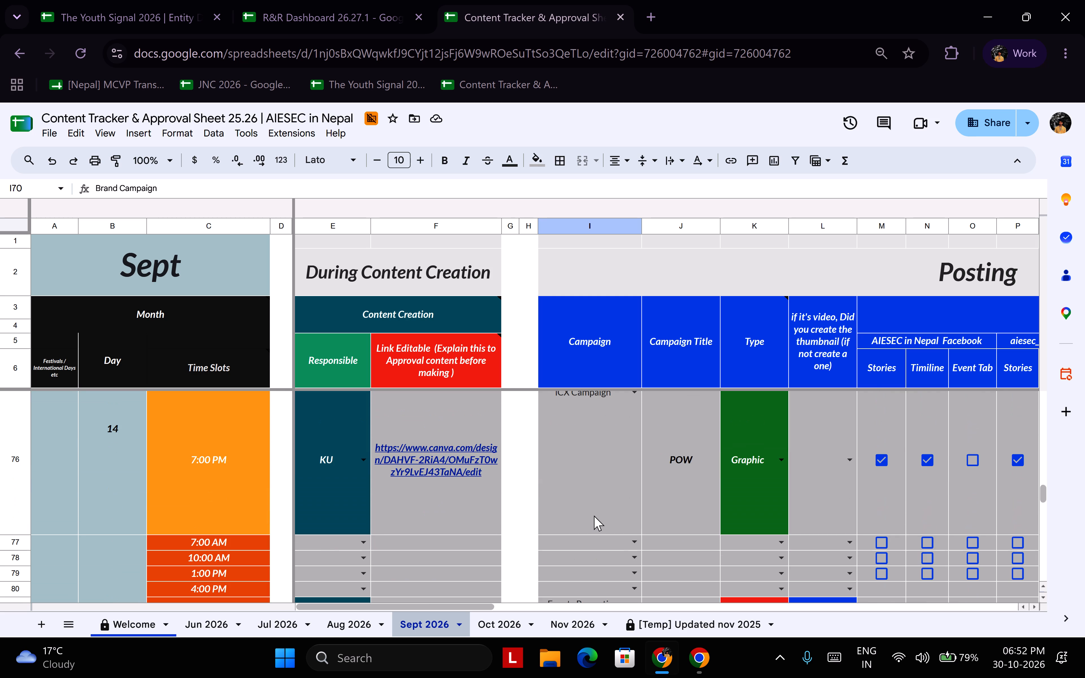
scroll(594, 516, "down", 2)
left_click(594, 516)
scroll(594, 516, "down", 2)
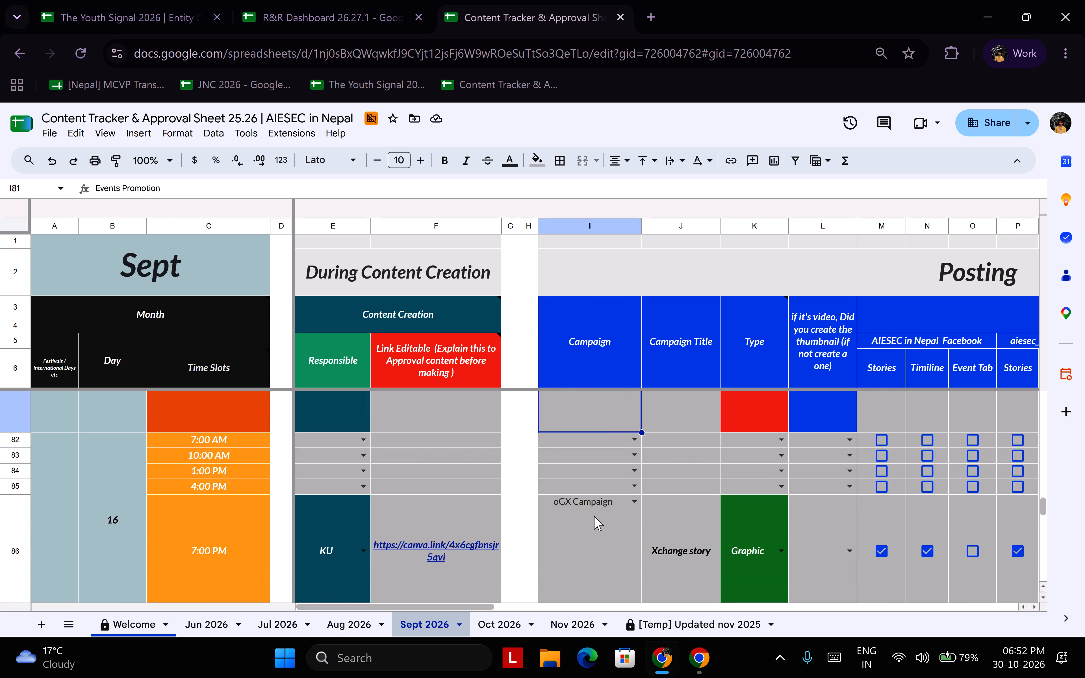
scroll(594, 516, "down", 8)
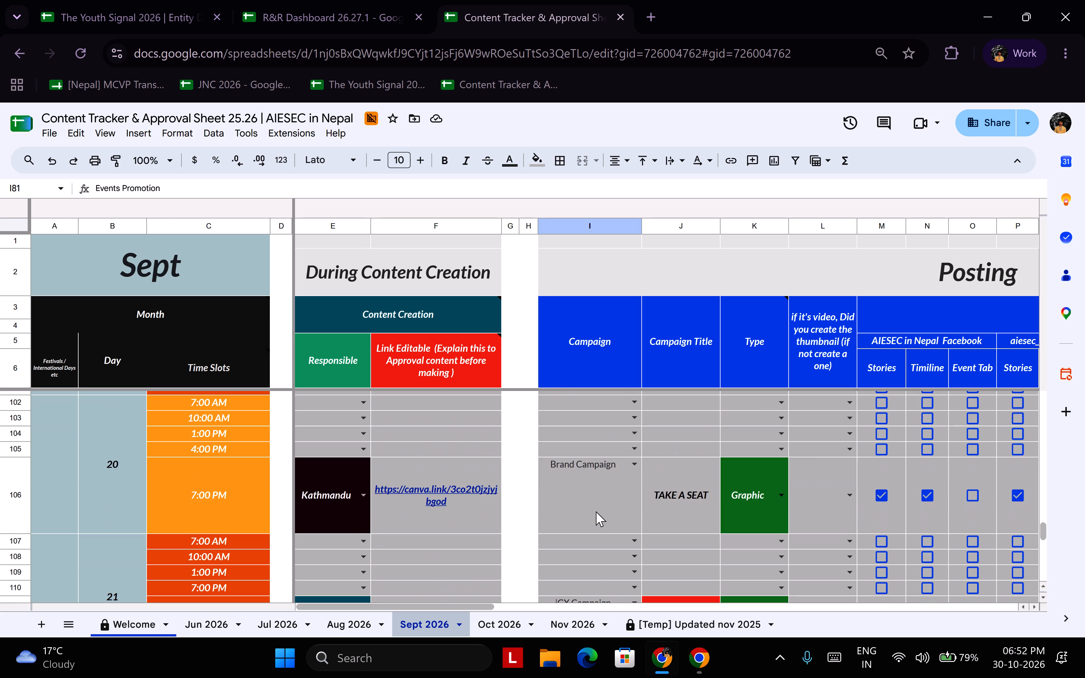
scroll(597, 511, "down", 2)
scroll(594, 478, "down", 1)
left_click(594, 489)
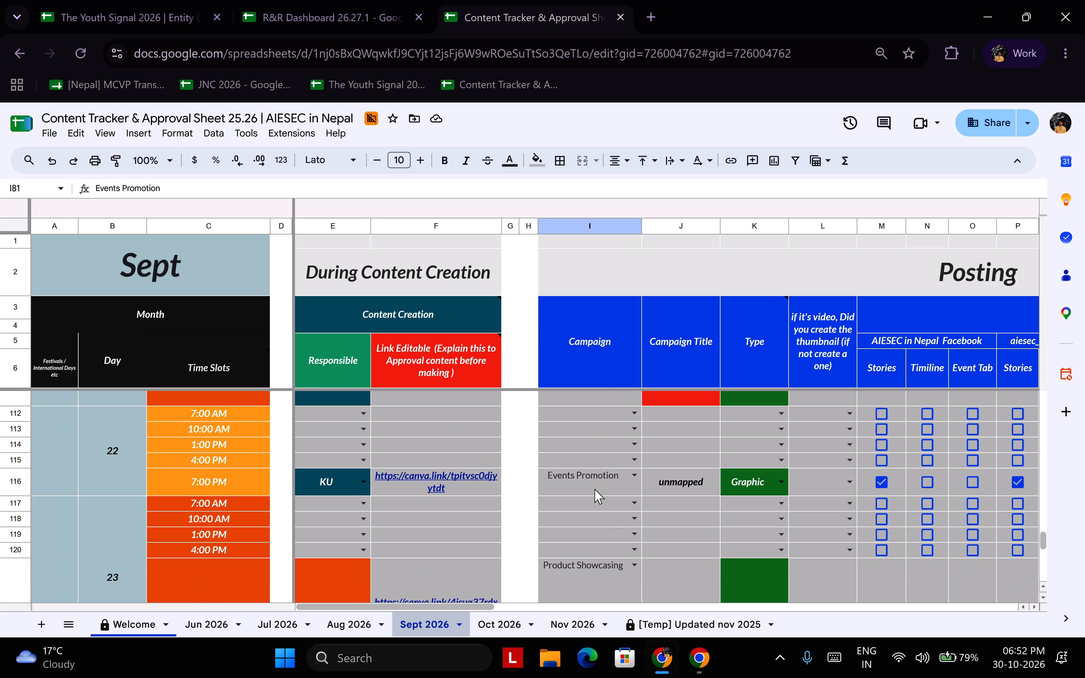
scroll(594, 489, "down", 10)
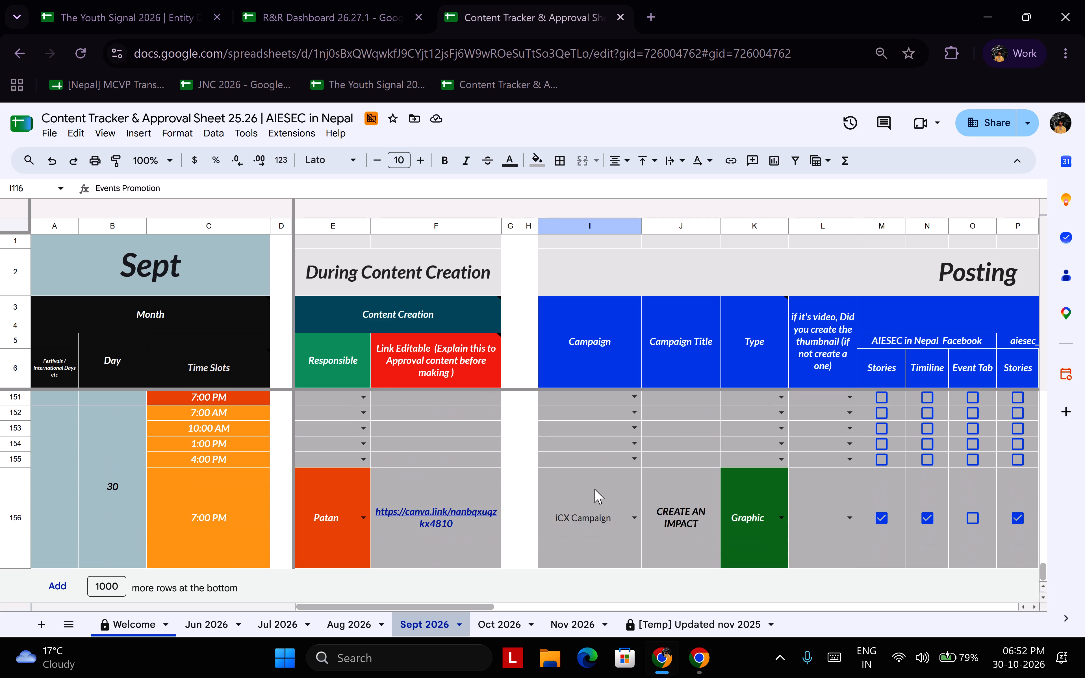
scroll(594, 489, "down", 2)
scroll(594, 489, "up", 3)
In the R&R Dashboard's AiKU sheet, enter September's Point Achieved as 20 for Digital Attractions and 0 for Physical Attractions.
left_click(279, 0)
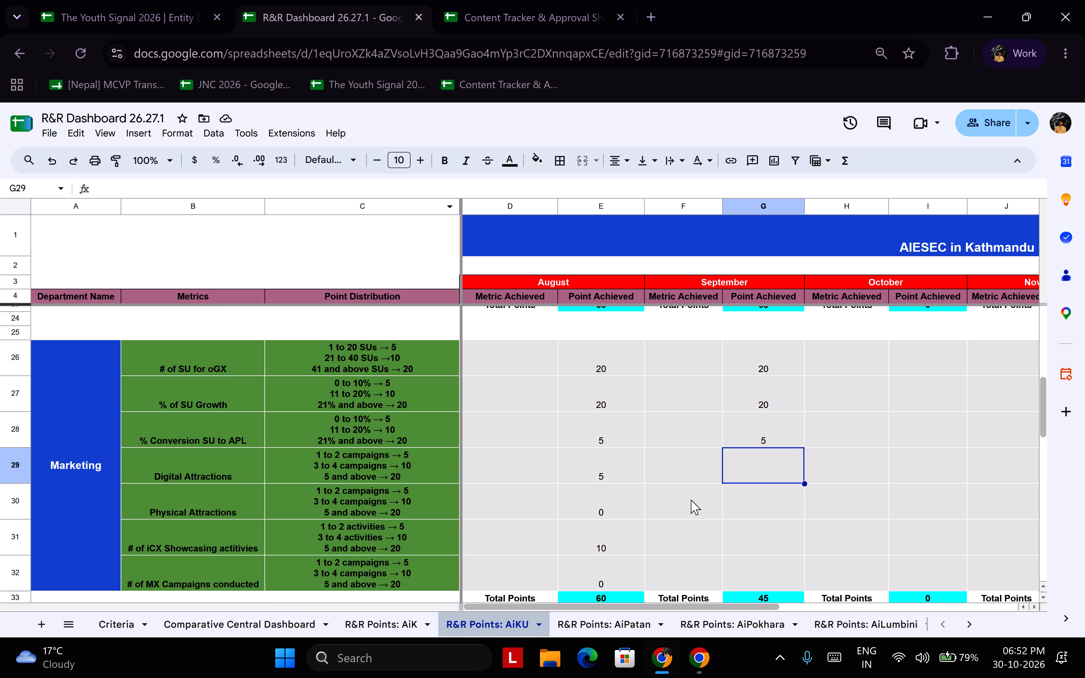
double_click(739, 475)
type("20")
key("Return")
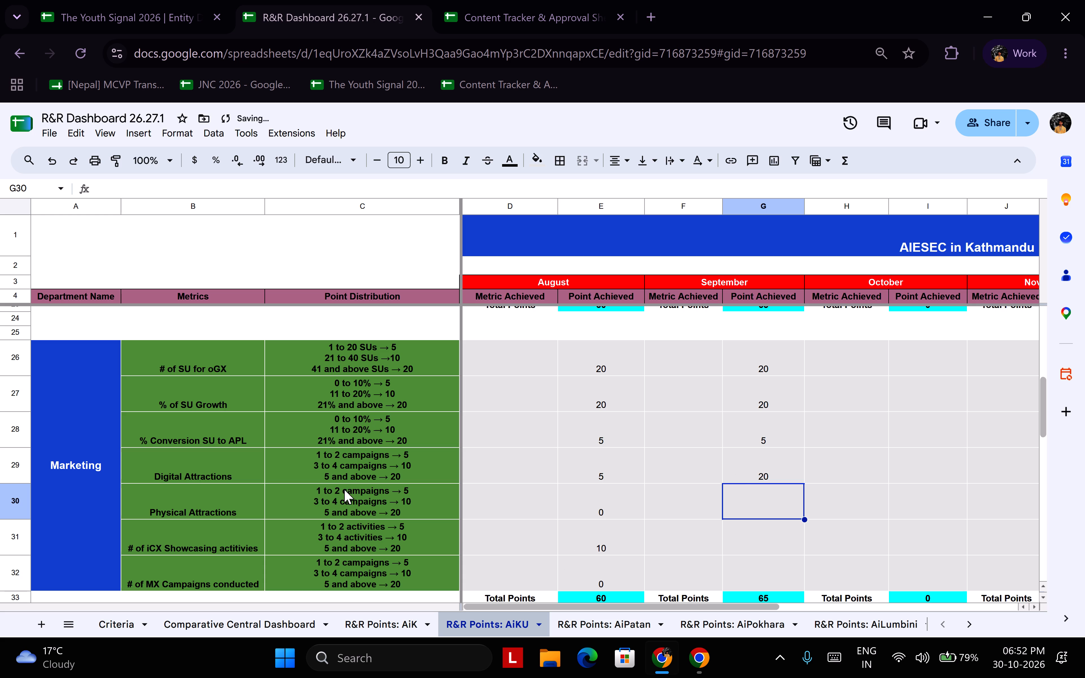
key("0")
key("Return")
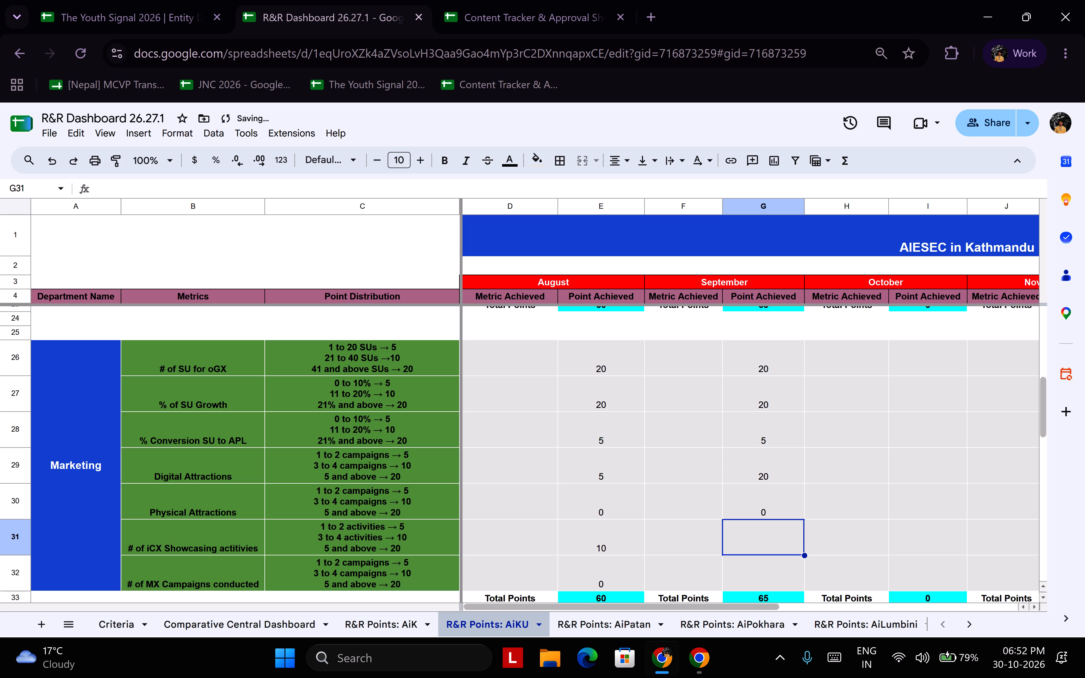
Go through the Content Tracker's Sept 2026 sheet from the start of the month, checking which KU posts are iCX campaigns.
left_click(494, 0)
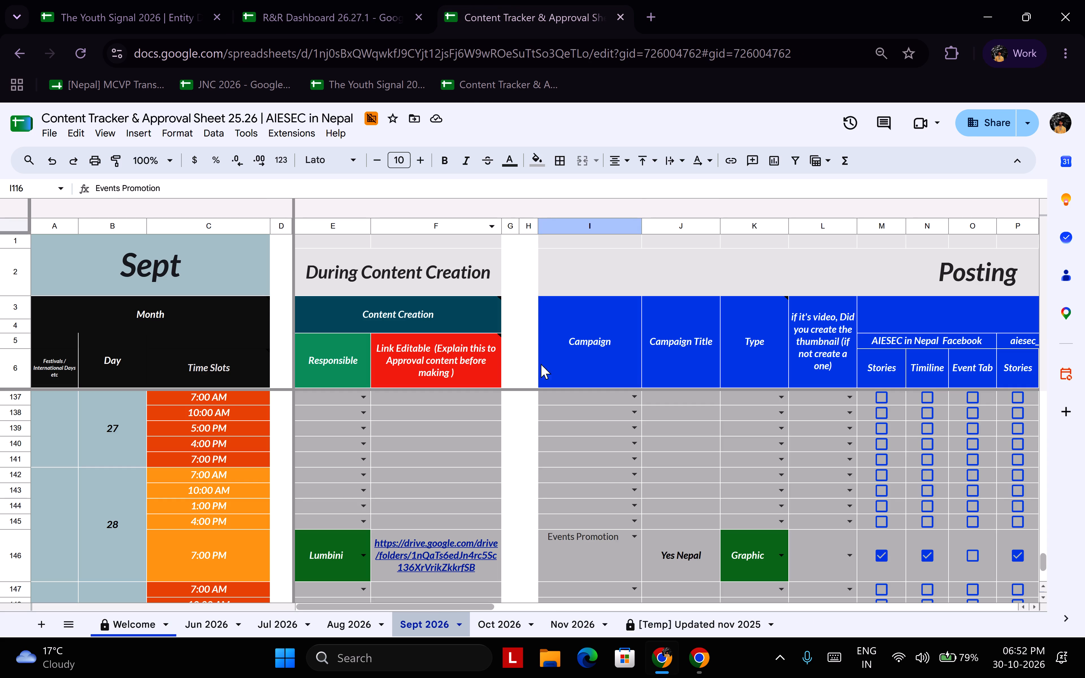
left_click(348, 0)
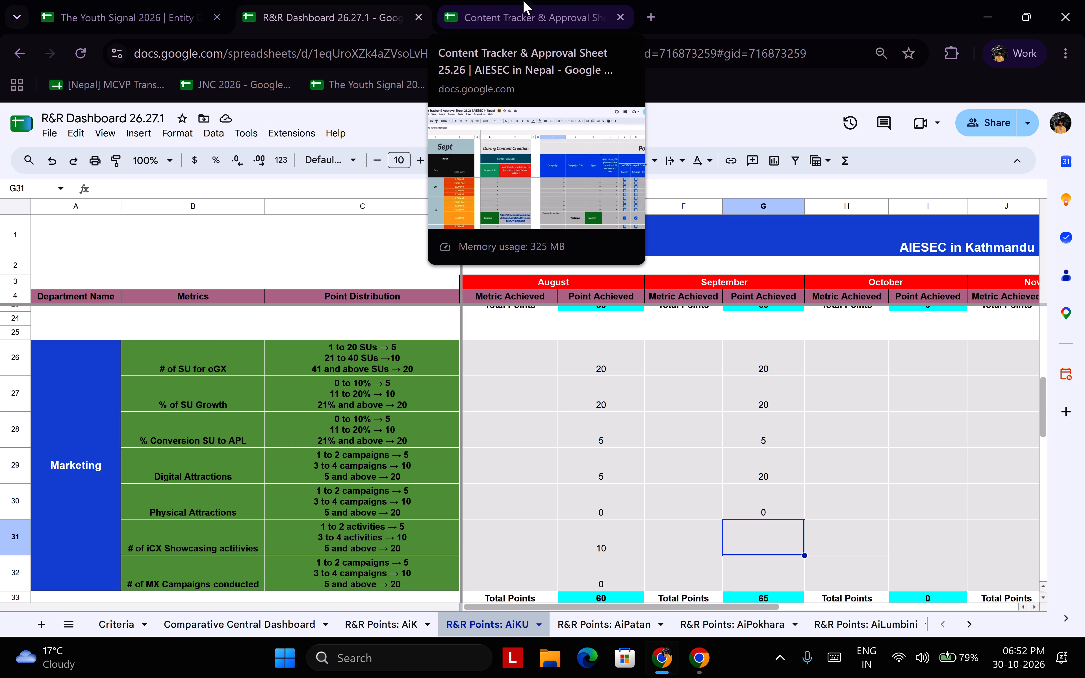
left_click(523, 0)
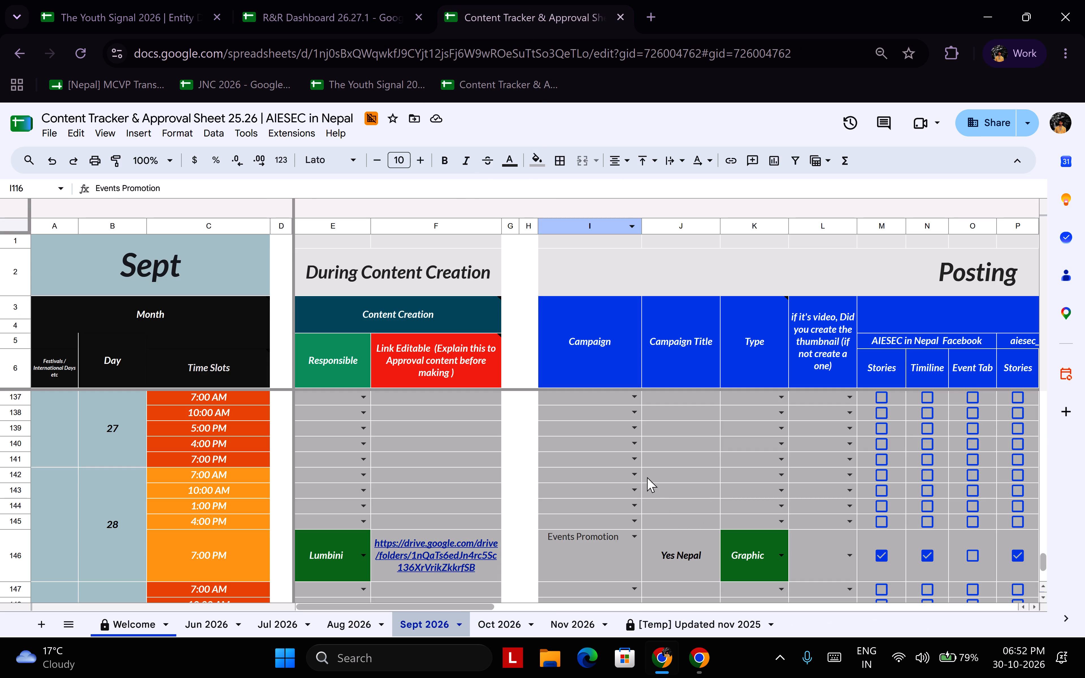
scroll(647, 477, "down", 1)
scroll(647, 477, "up", 3)
scroll(647, 477, "down", 1)
left_click(354, 0)
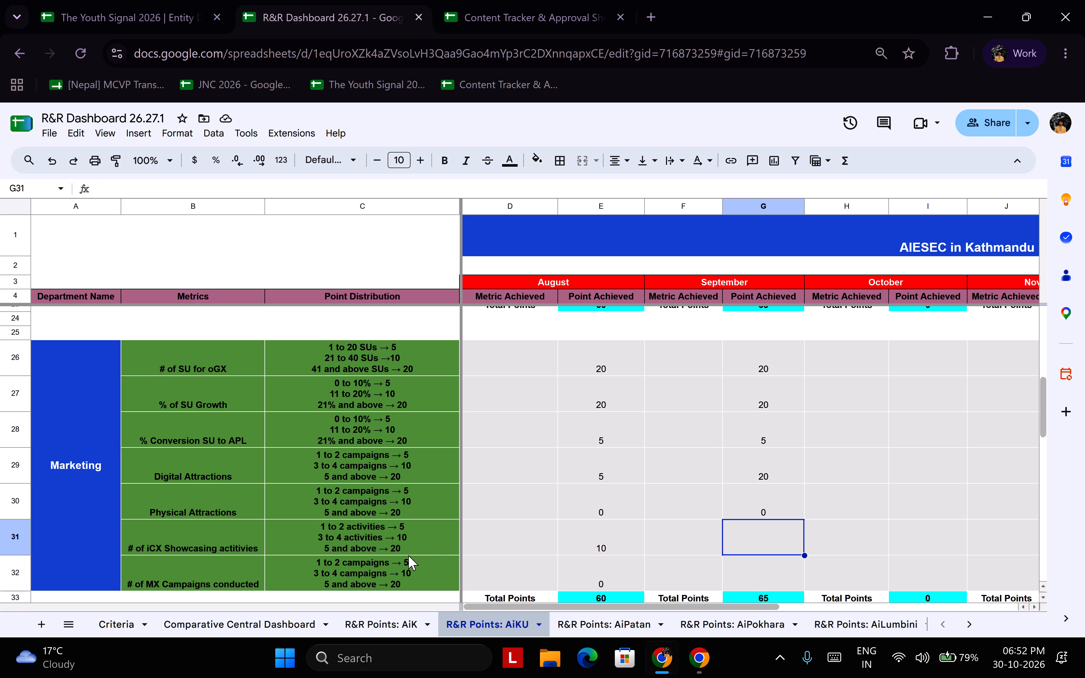
left_click(528, 0)
scroll(511, 451, "up", 20)
scroll(511, 451, "up", 9)
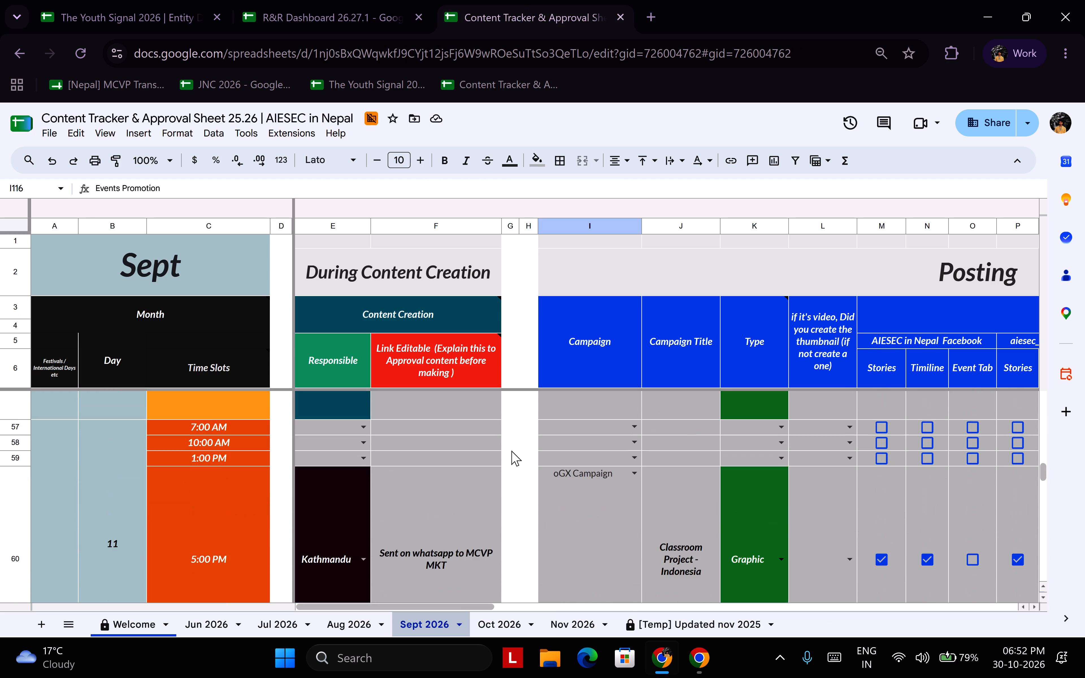
scroll(511, 451, "up", 20)
scroll(511, 451, "up", 14)
scroll(511, 452, "down", 4)
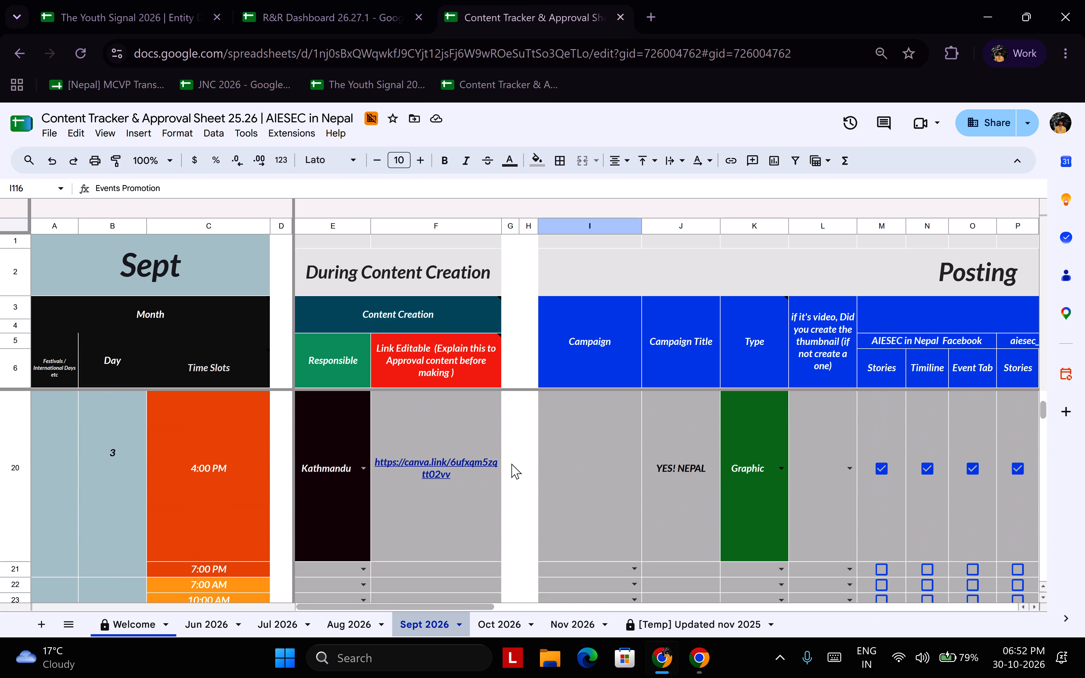
scroll(511, 464, "down", 3)
scroll(514, 500, "down", 6)
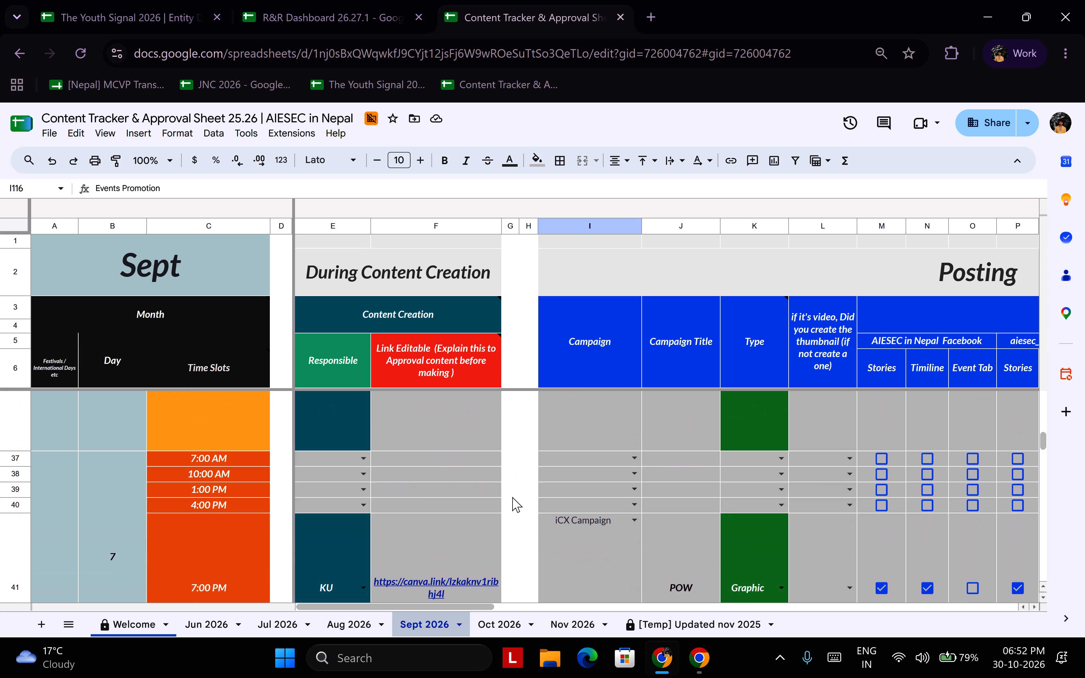
scroll(512, 497, "down", 6)
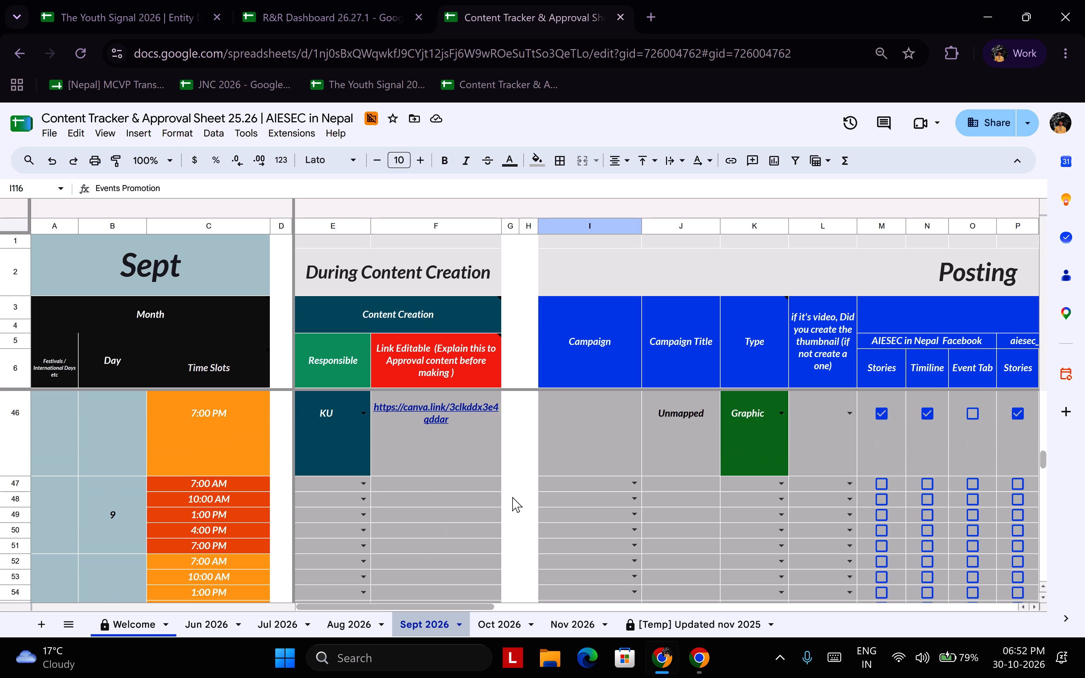
scroll(512, 497, "up", 3)
scroll(512, 497, "down", 3)
scroll(512, 497, "up", 3)
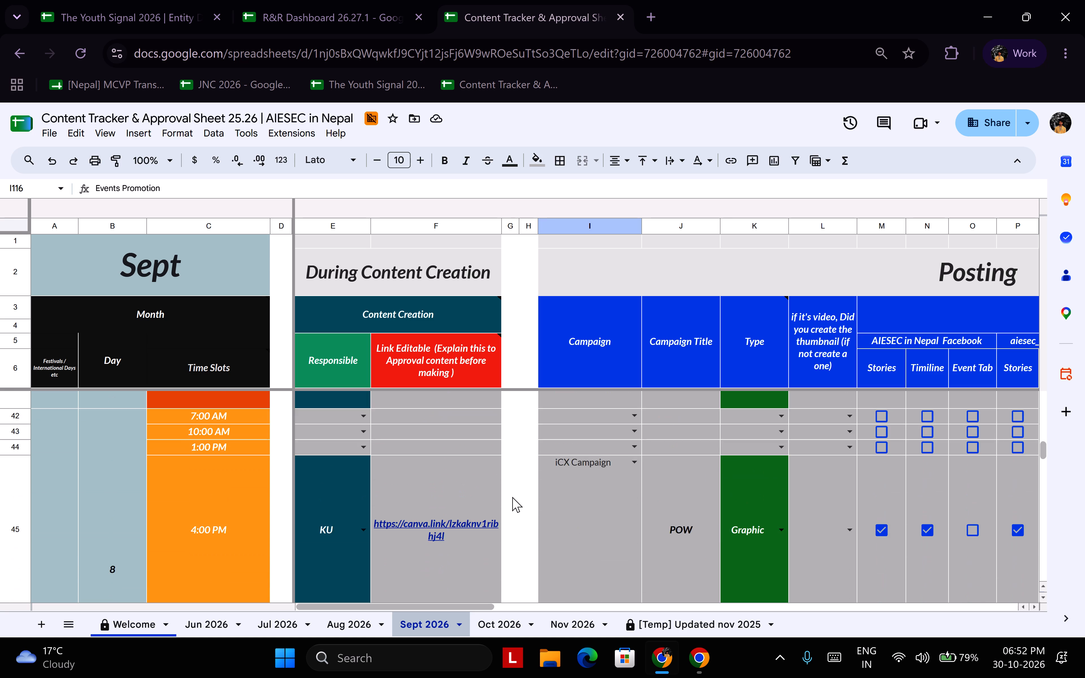
scroll(512, 497, "up", 2)
scroll(512, 497, "down", 2)
scroll(561, 503, "down", 3)
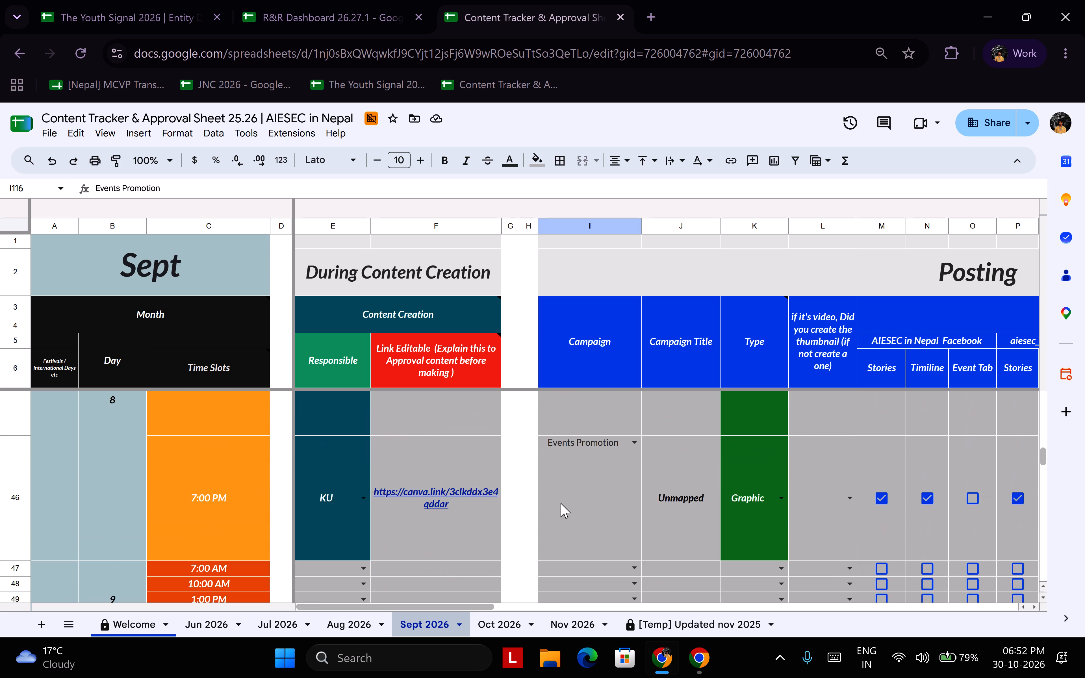
scroll(561, 503, "down", 9)
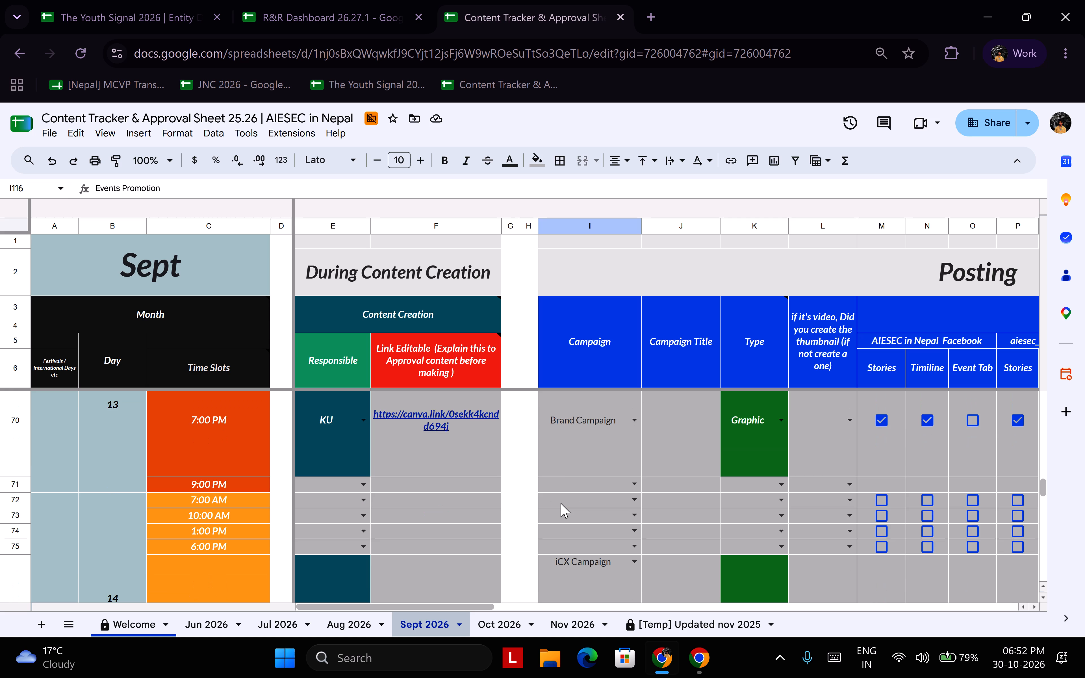
scroll(561, 503, "down", 7)
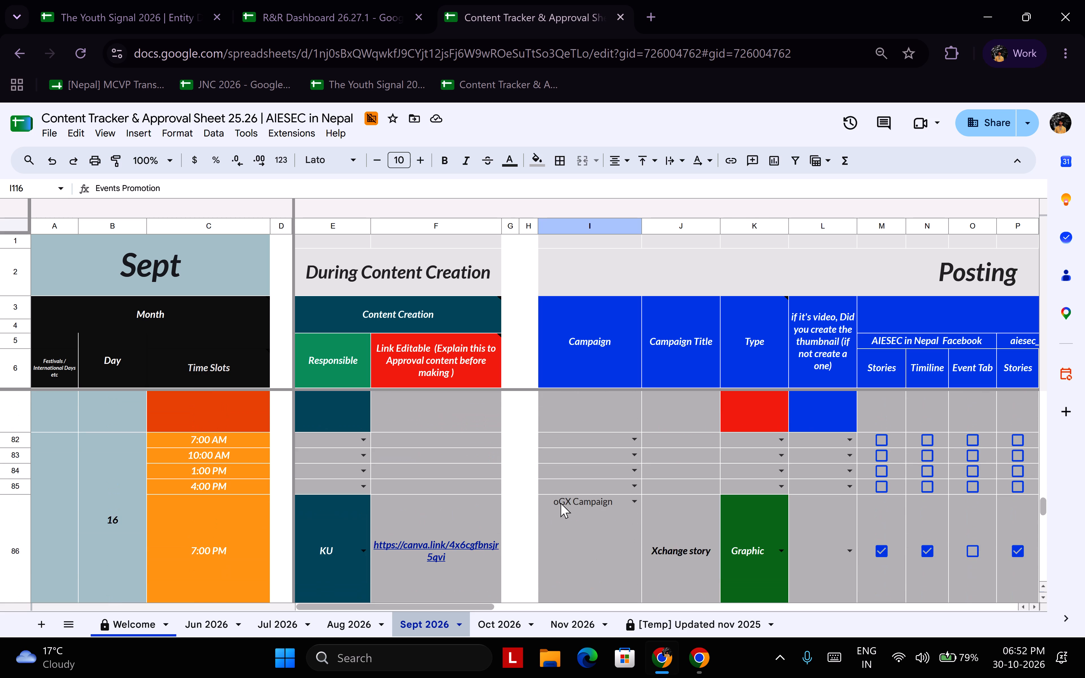
scroll(561, 503, "down", 9)
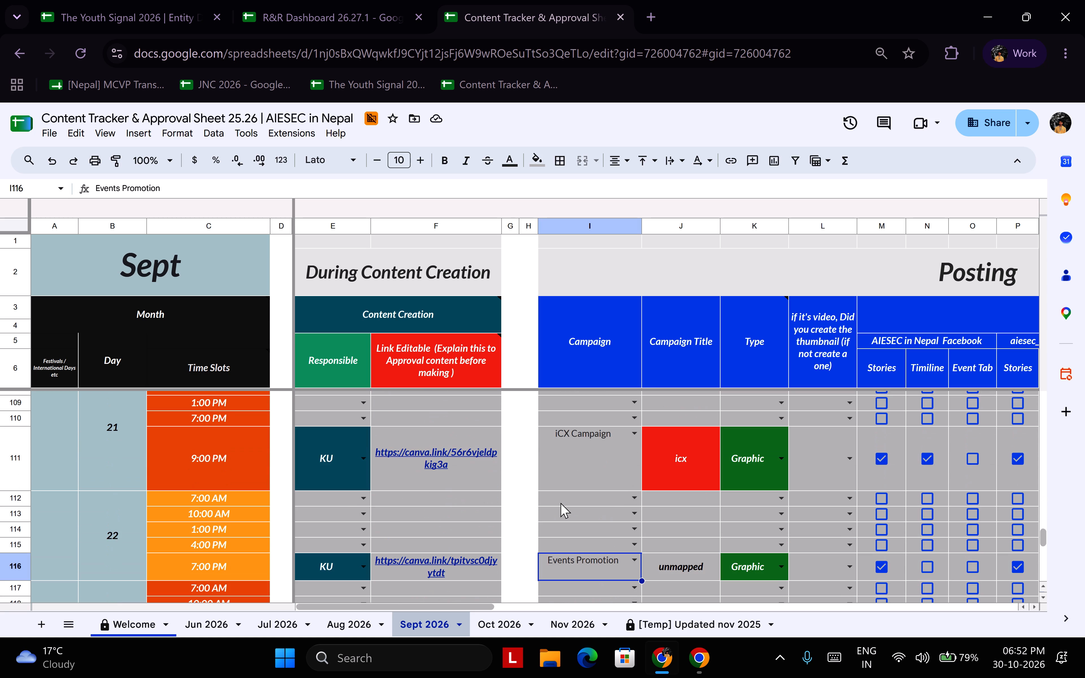
scroll(561, 503, "down", 9)
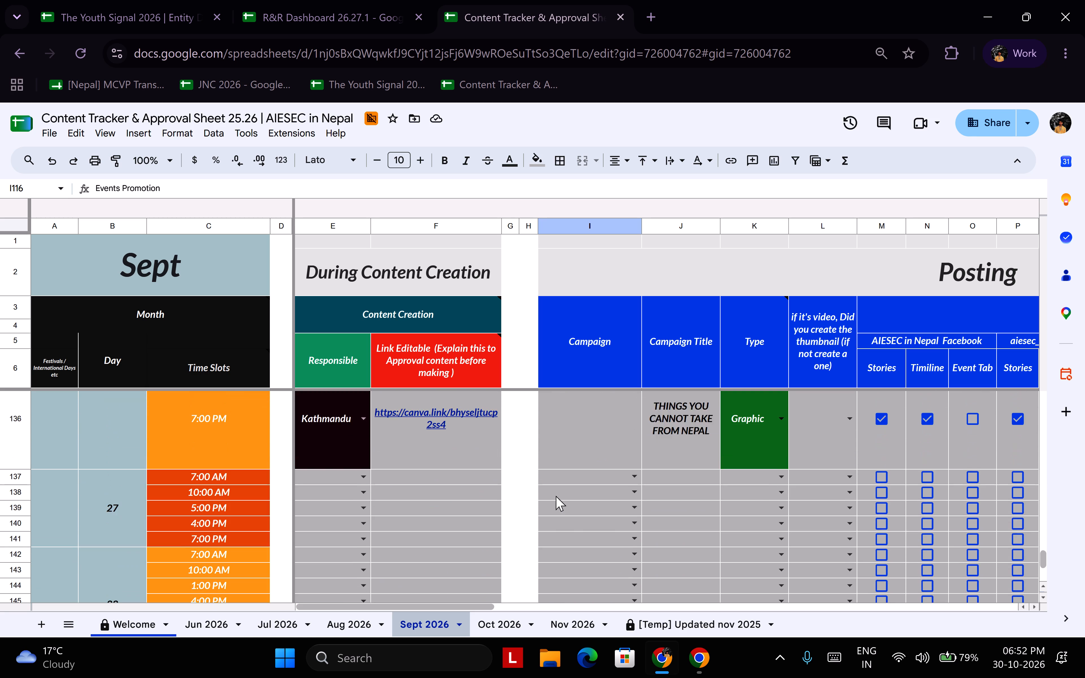
scroll(556, 496, "down", 2)
scroll(536, 470, "down", 3)
In the R&R Dashboard's AiKU sheet, enter September's Point Achieved as 10 for # of iCX Showcasing activities and 0 for # of MX Campaigns conducted.
left_click(228, 0)
left_click(295, 0)
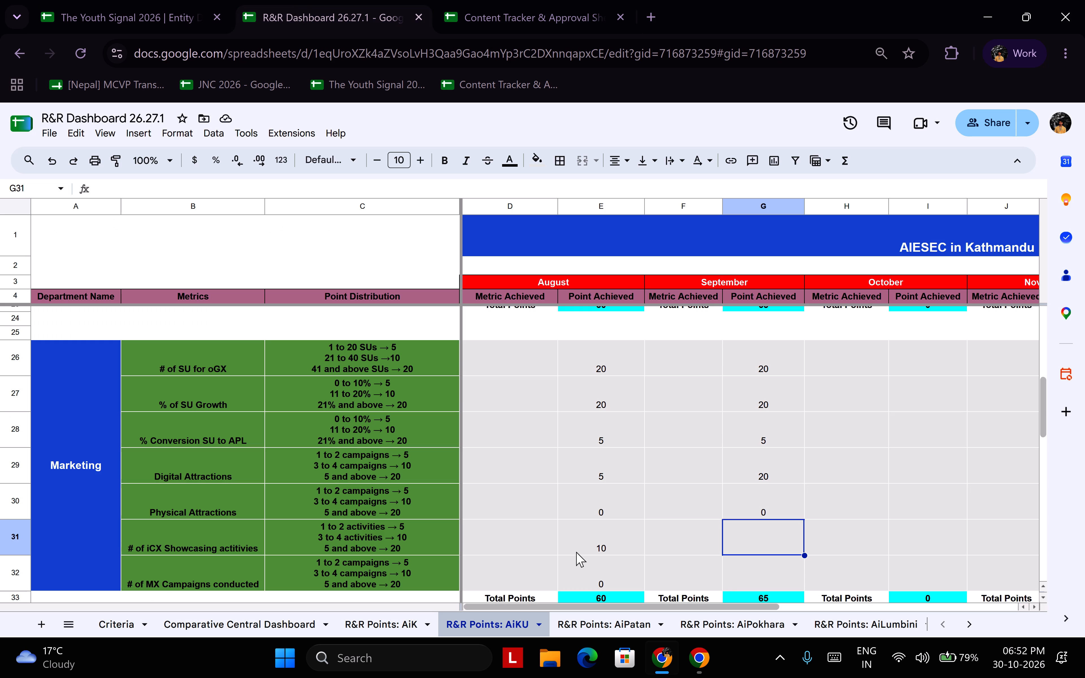
double_click(751, 533)
type("10")
key("Return")
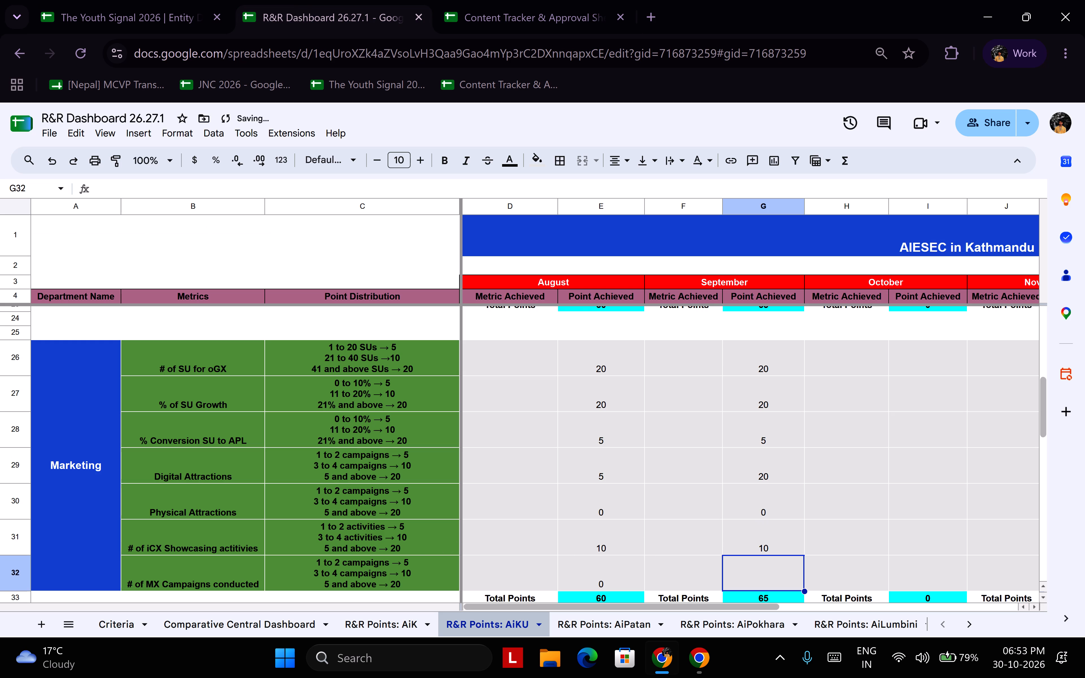
scroll(591, 514, "down", 1)
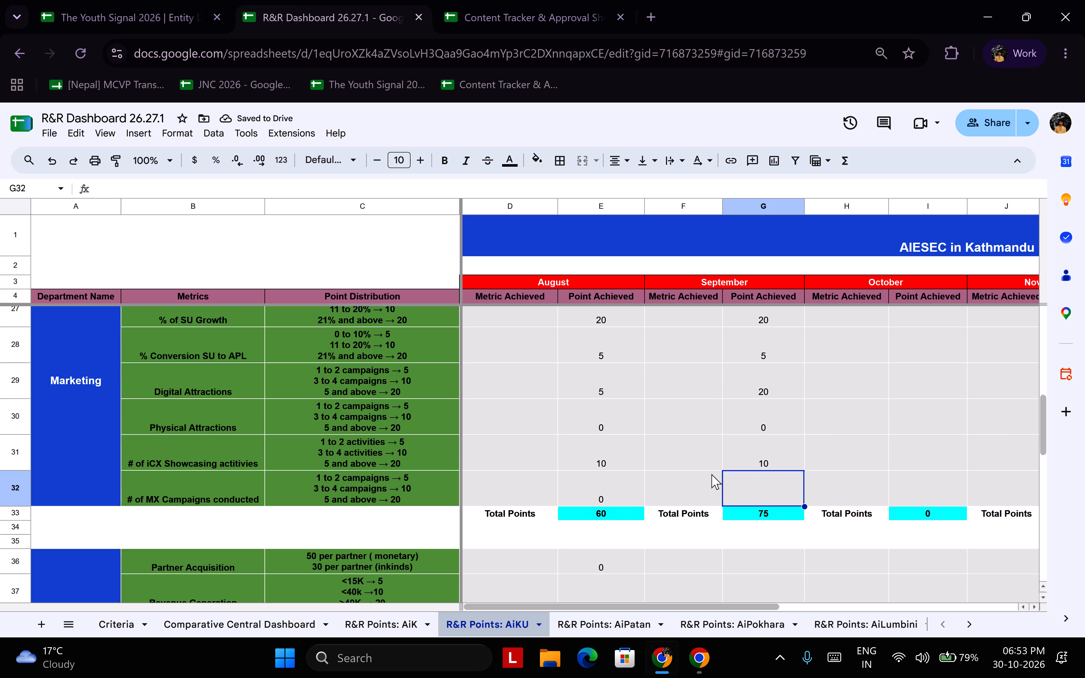
key("0")
key("Return")
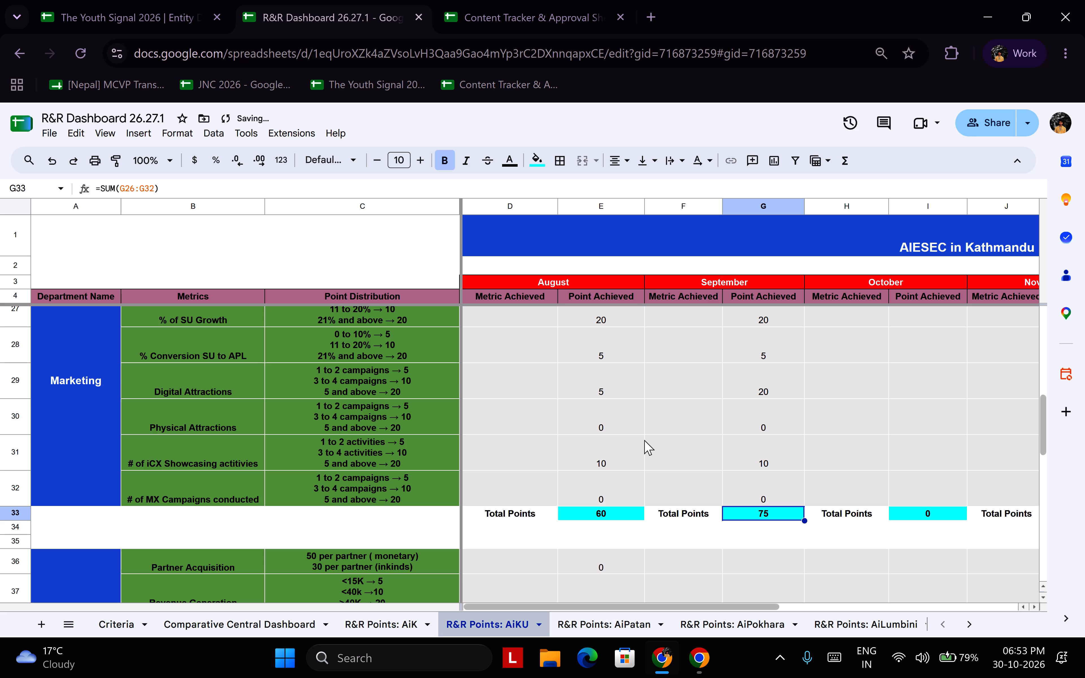
Open the R&R Points: AiPatan sheet at its Marketing section.
left_click(606, 620)
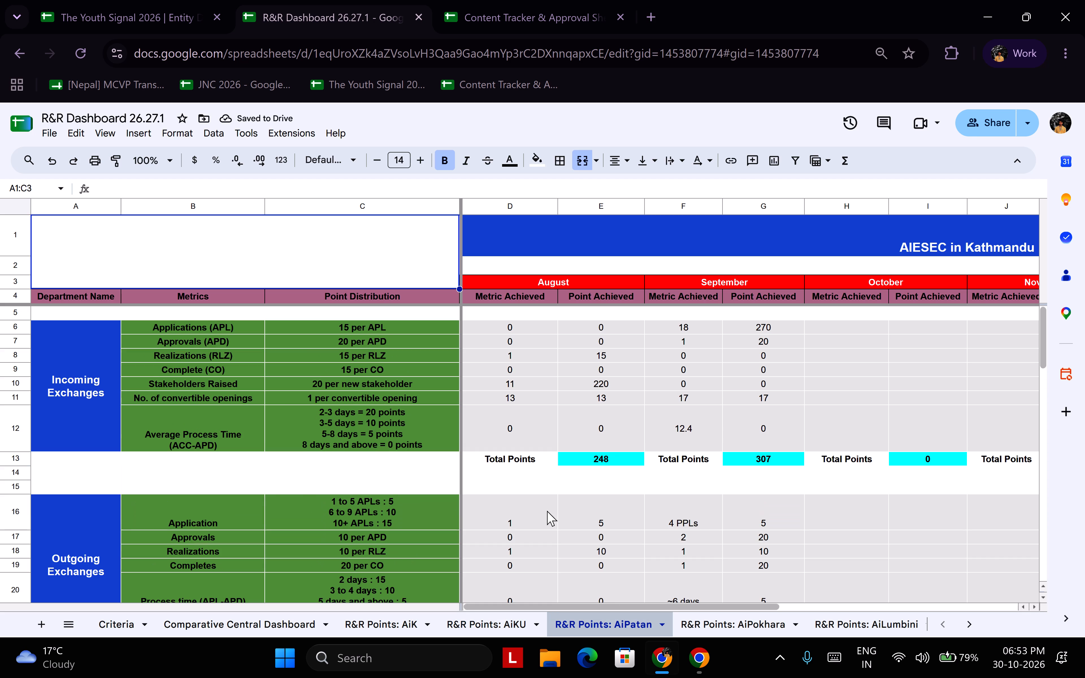
scroll(521, 442, "up", 1)
scroll(521, 442, "down", 4)
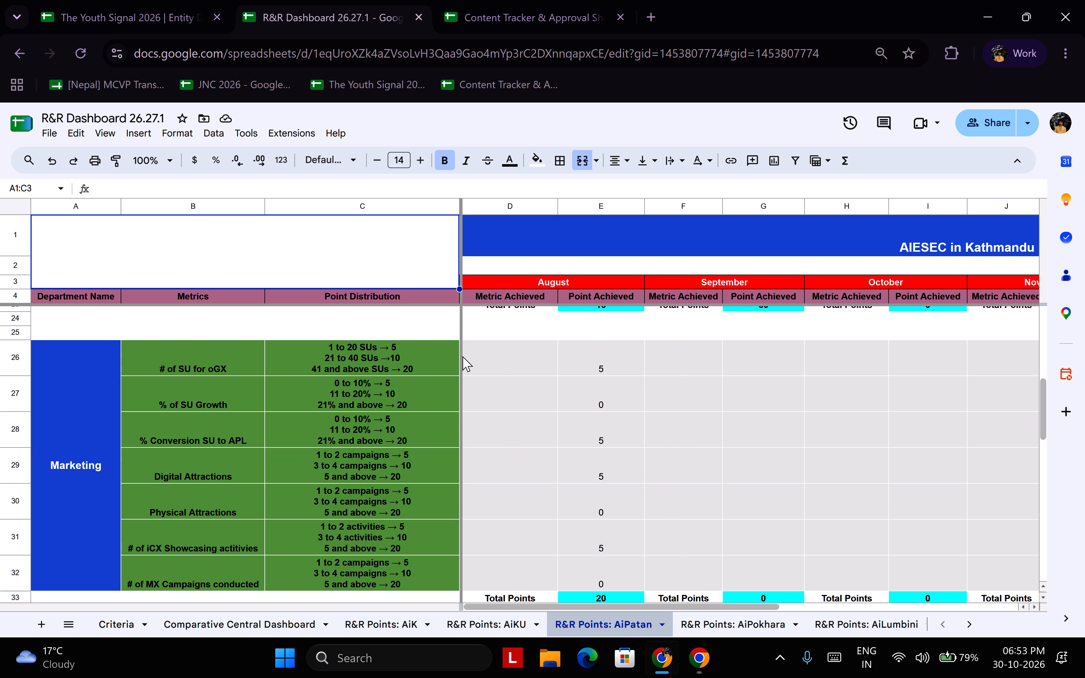
Switch to EXPA's Analytics Performance page and set the entity filter to Patan.
key("alt+Tab")
left_click(132, 0)
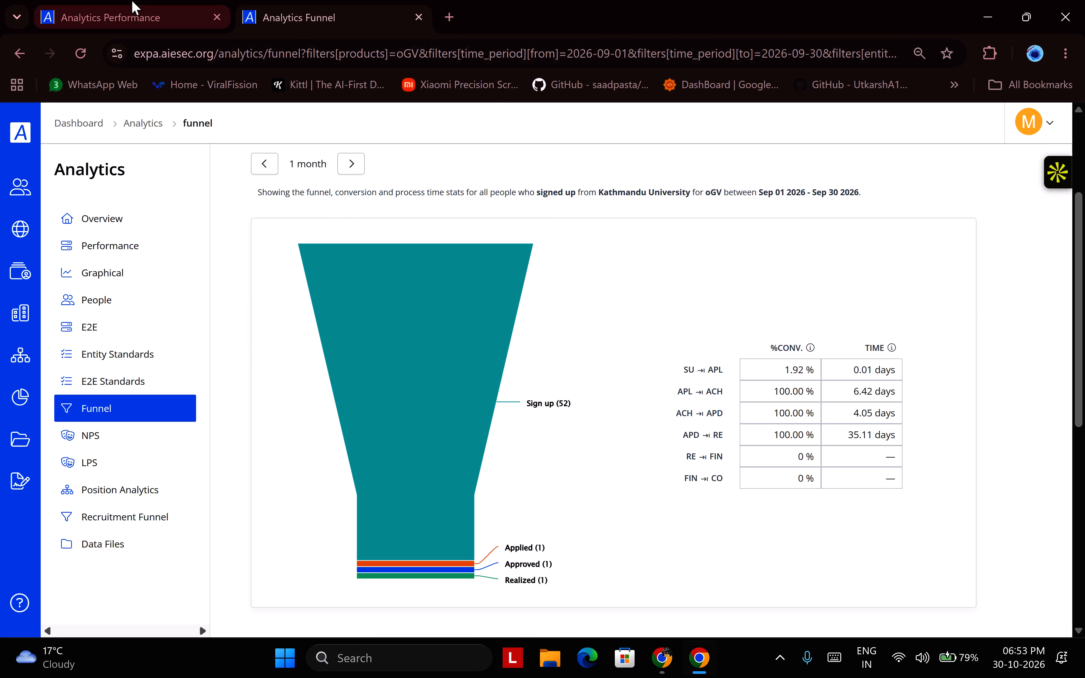
left_click(353, 197)
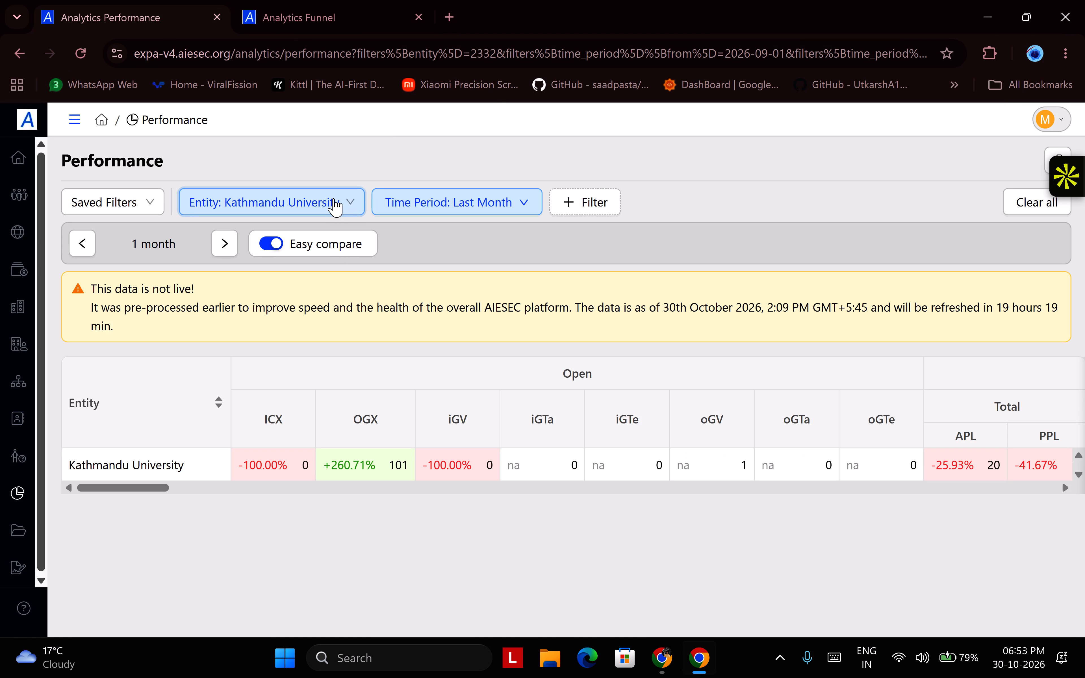
left_click(333, 198)
left_click(331, 236)
key("ctrl+a")
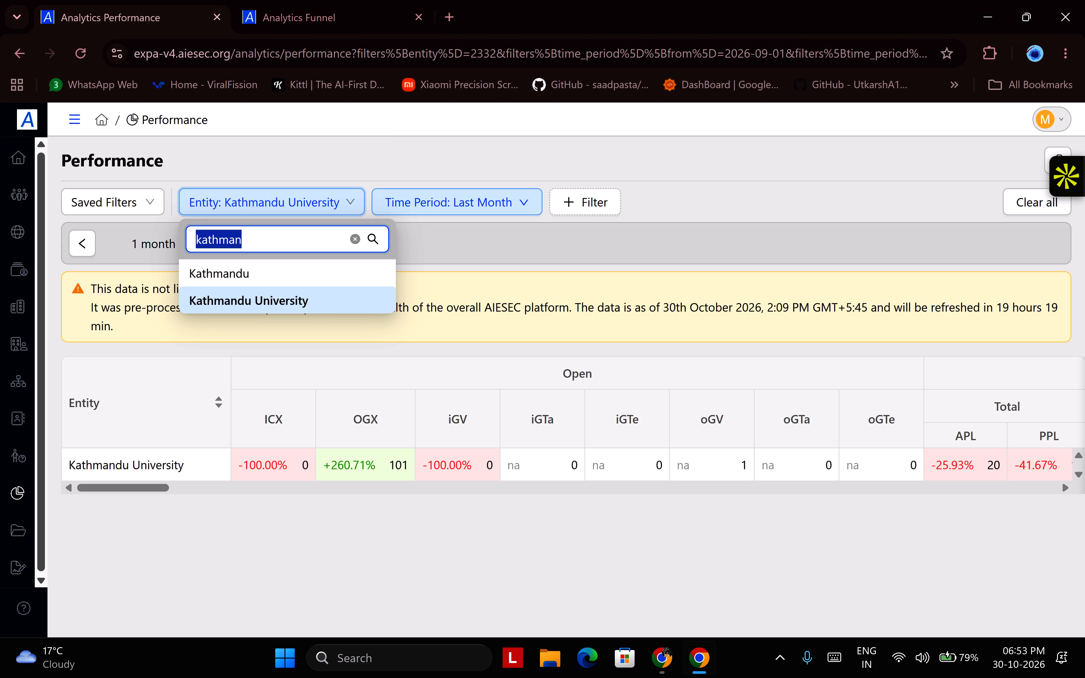
type("patan")
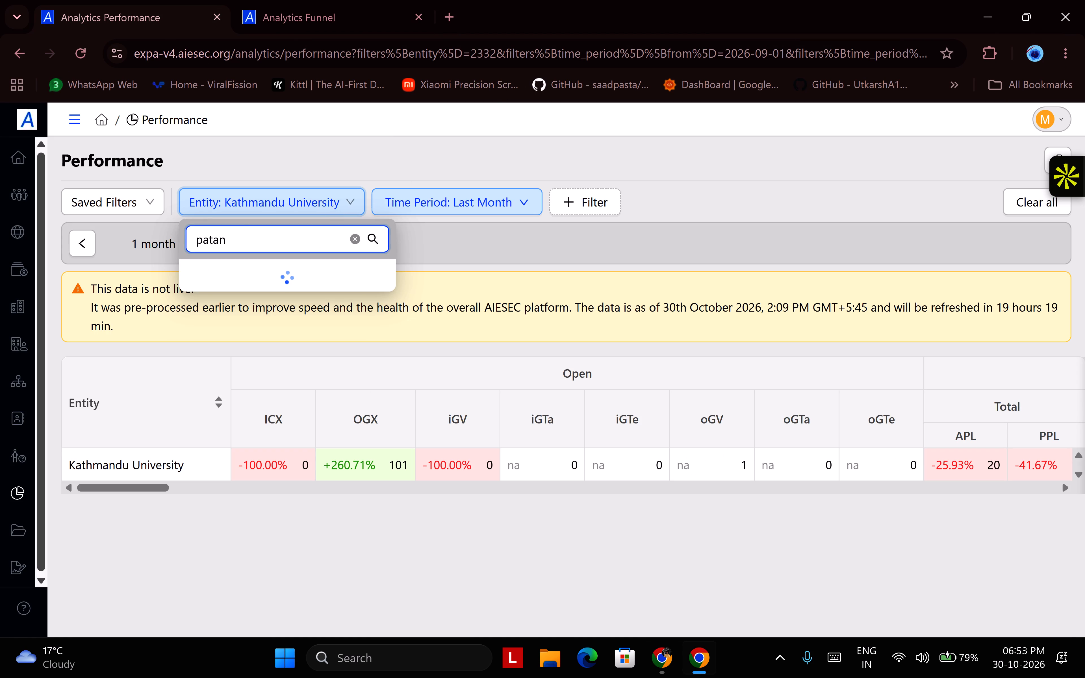
left_click(318, 296)
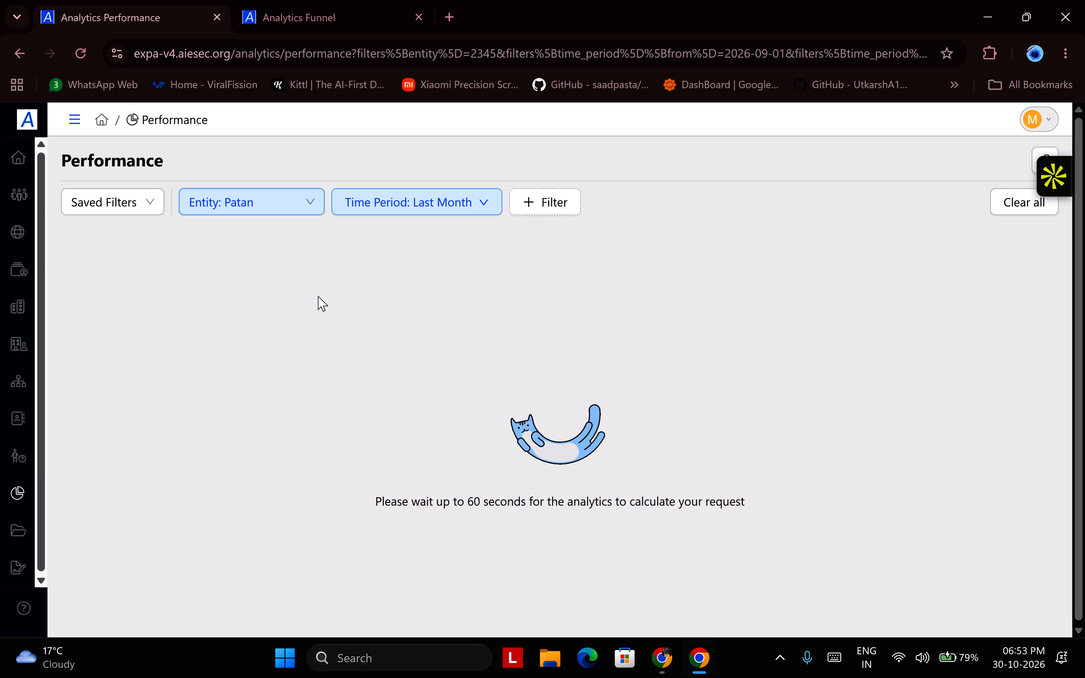
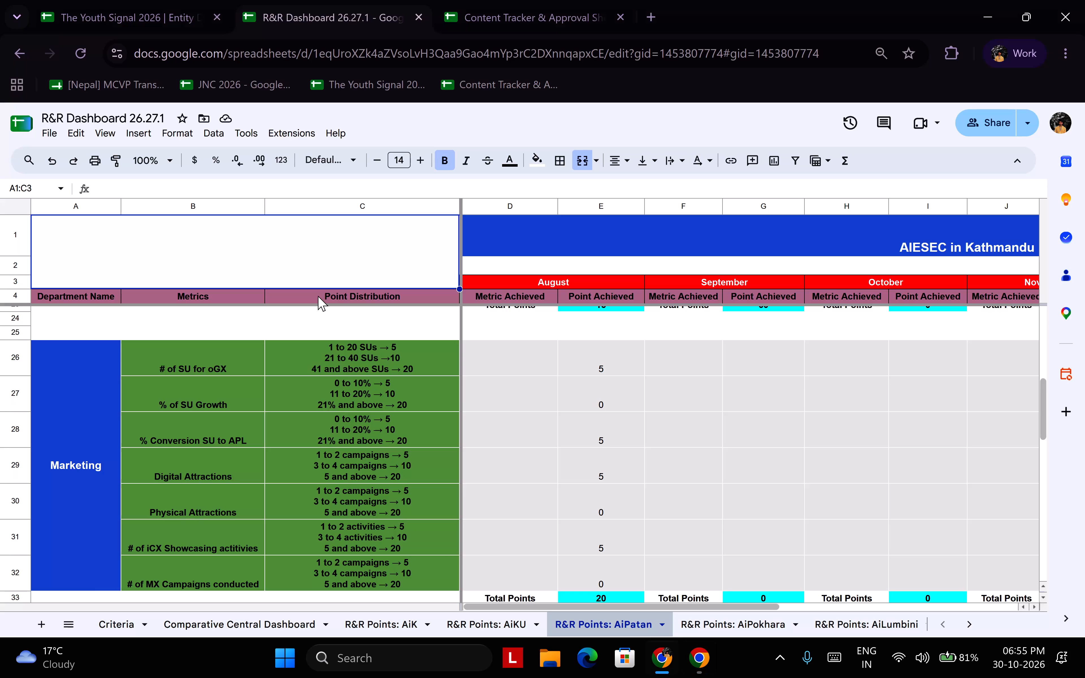
Using EXPA's Patan performance data, enter September's Point Achieved as 20 for # of SU for oGX and 20 for % of SU Growth in the AiPatan sheet.
key("alt+Tab")
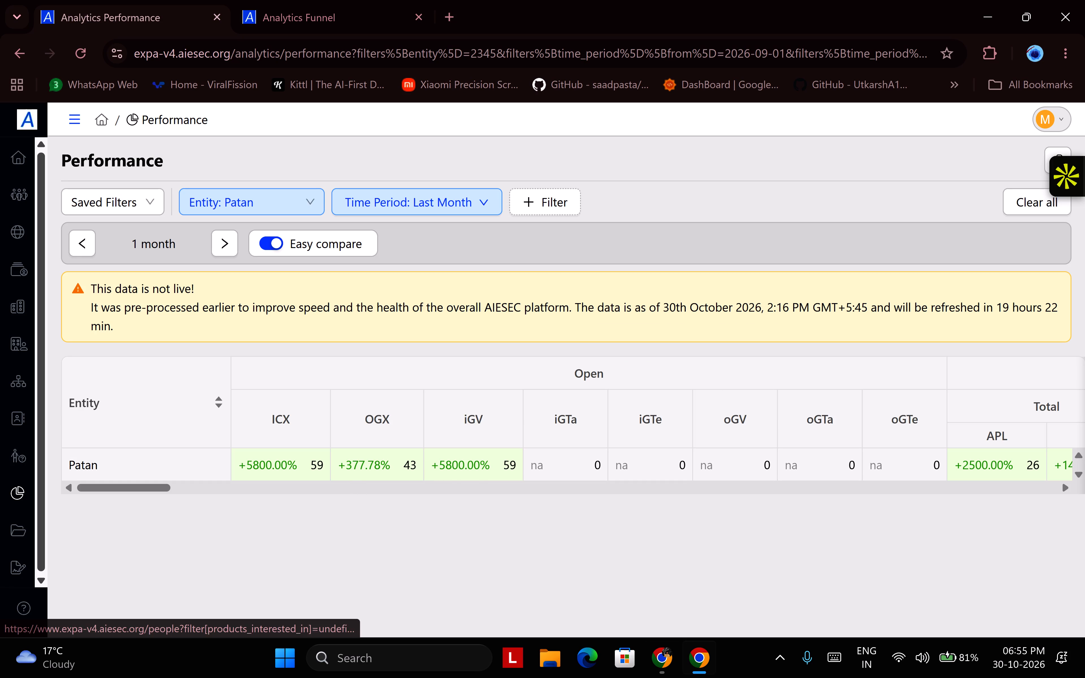
left_click_drag(413, 463, 407, 464)
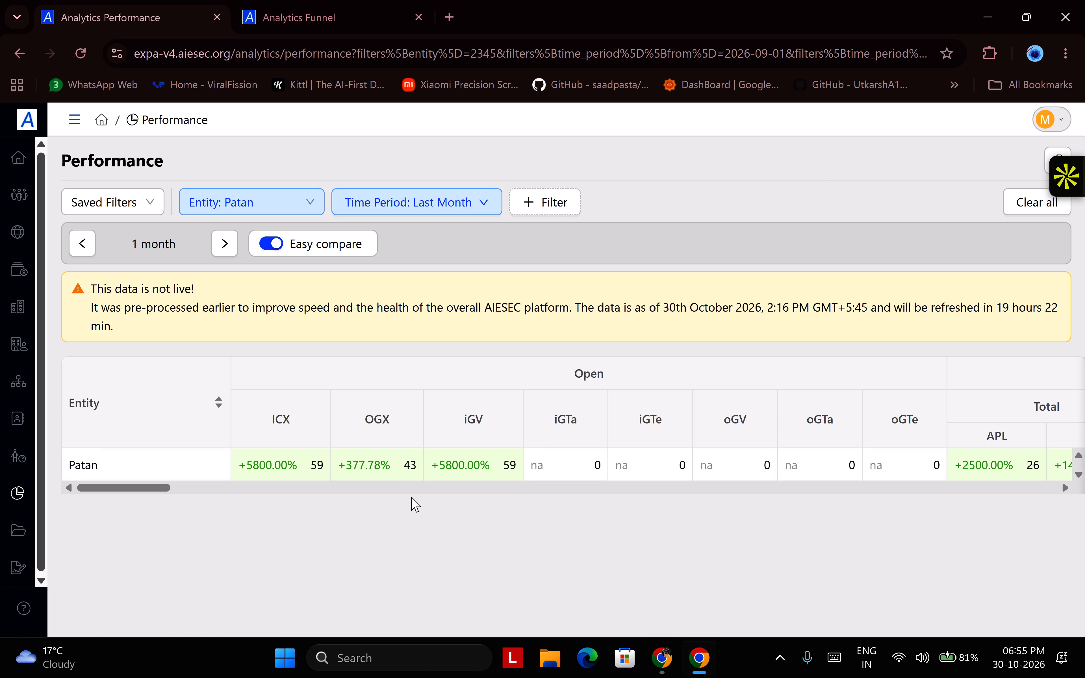
key("alt+Tab")
double_click(763, 368)
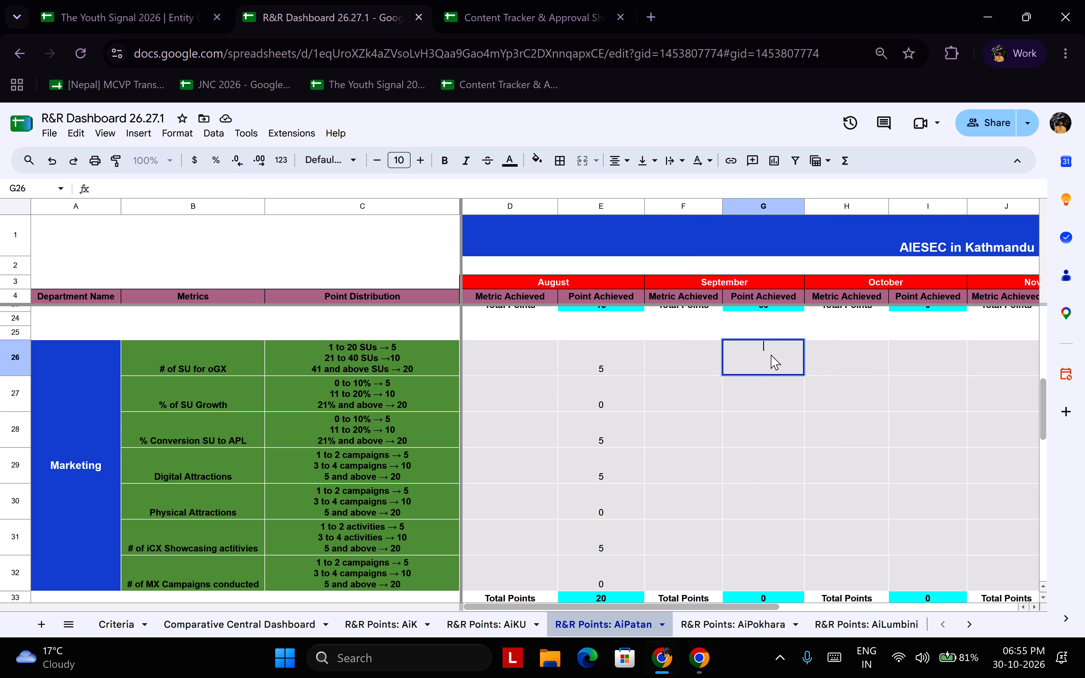
type("20")
key("Return")
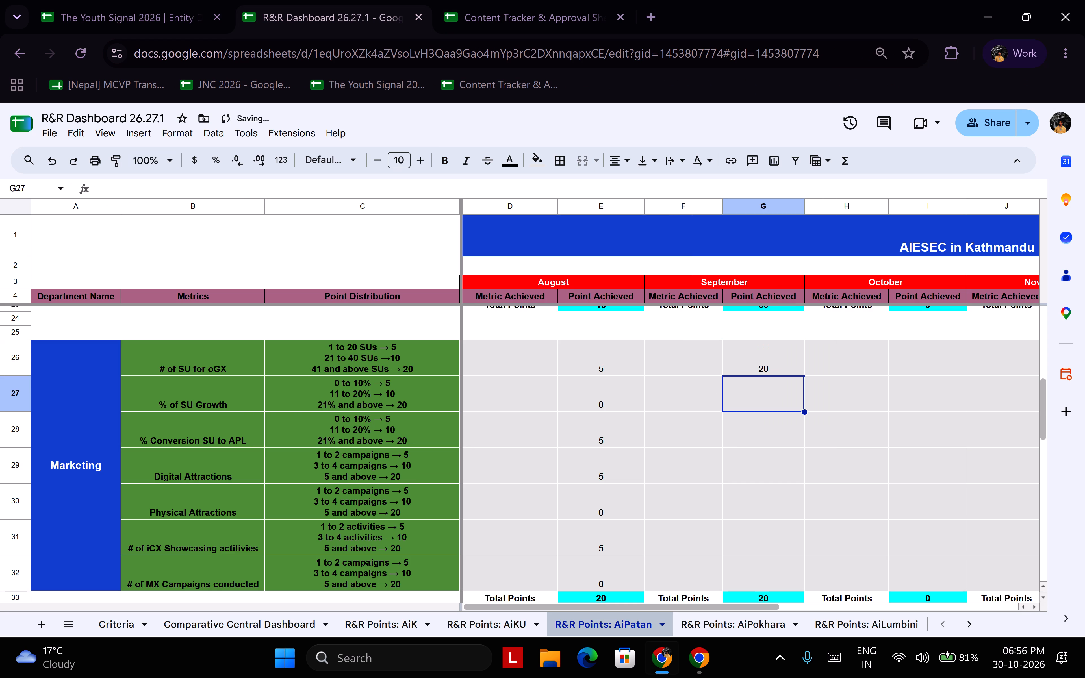
key("alt+Tab")
key("alt+Tab")
type("20")
key("Return")
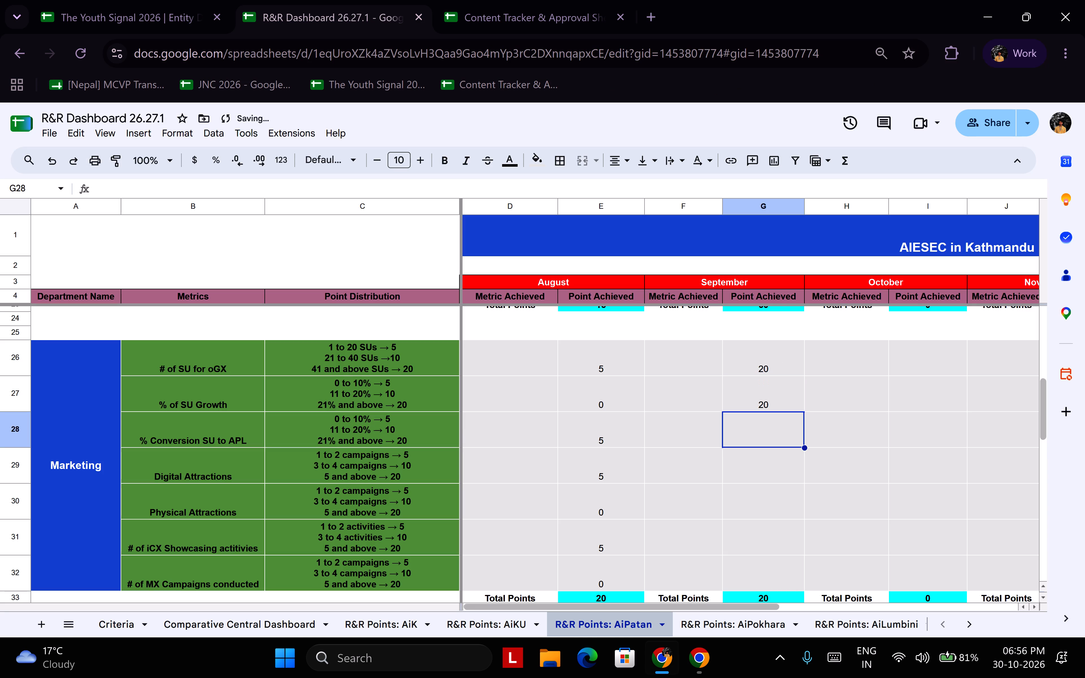
In EXPA's Analytics Funnel page, replace the Kathmandu University entity filter with Patan and view the oGV funnel's conversion rates.
key("alt+Tab")
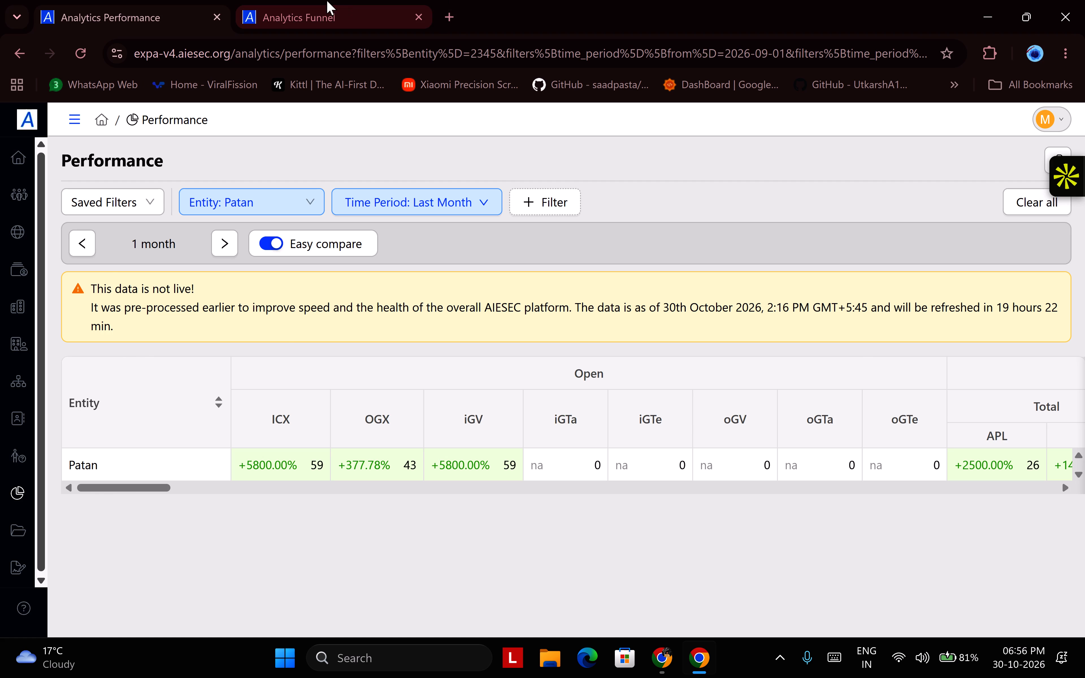
left_click(327, 0)
scroll(453, 264, "up", 5)
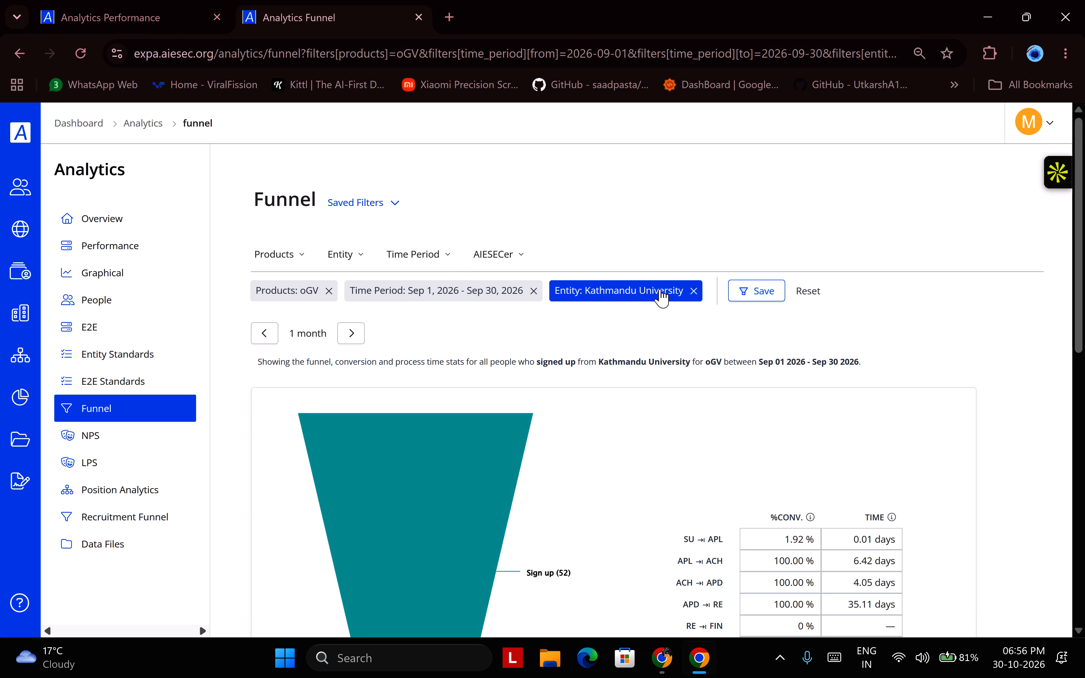
left_click(691, 284)
left_click(329, 253)
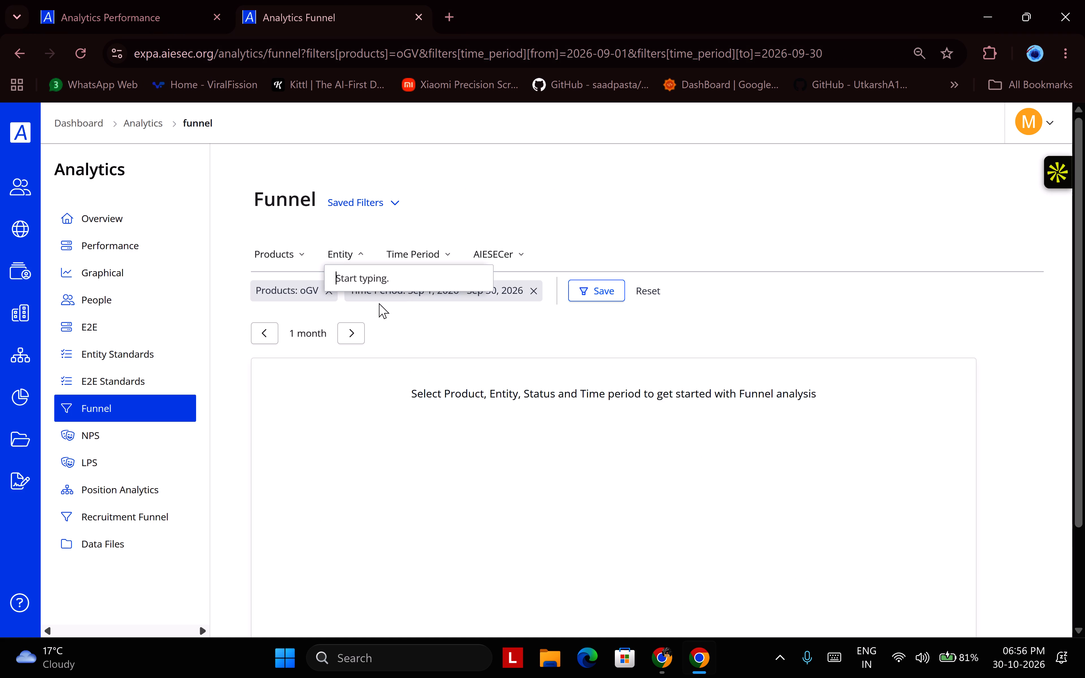
left_click(390, 273)
type("patan")
left_click(404, 308)
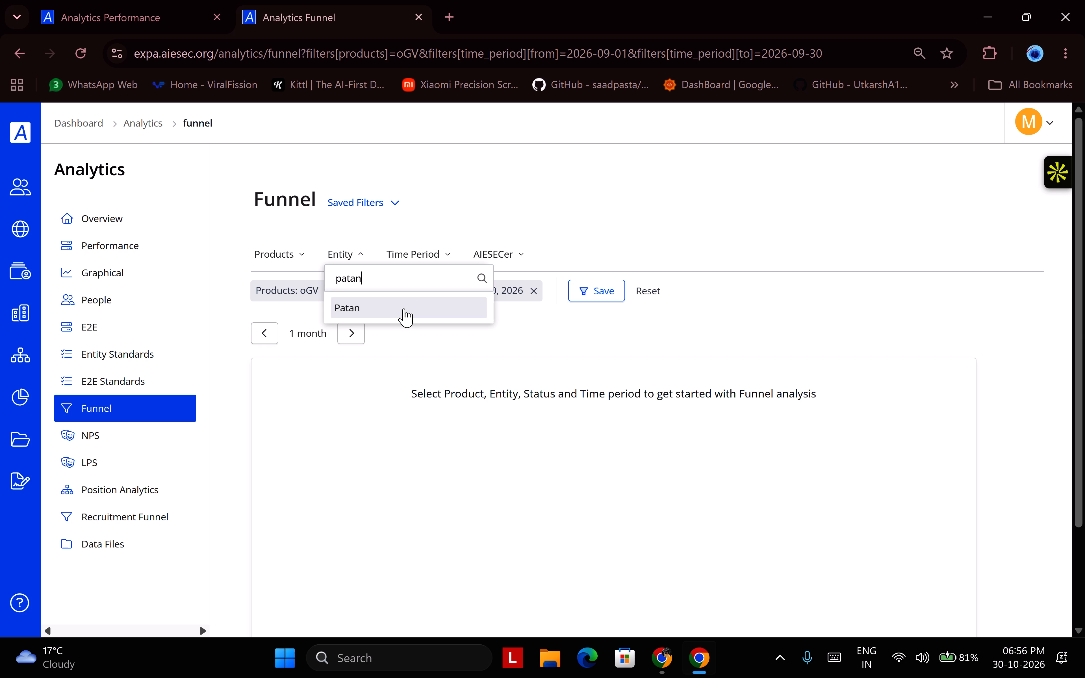
left_click(490, 343)
scroll(490, 343, "down", 2)
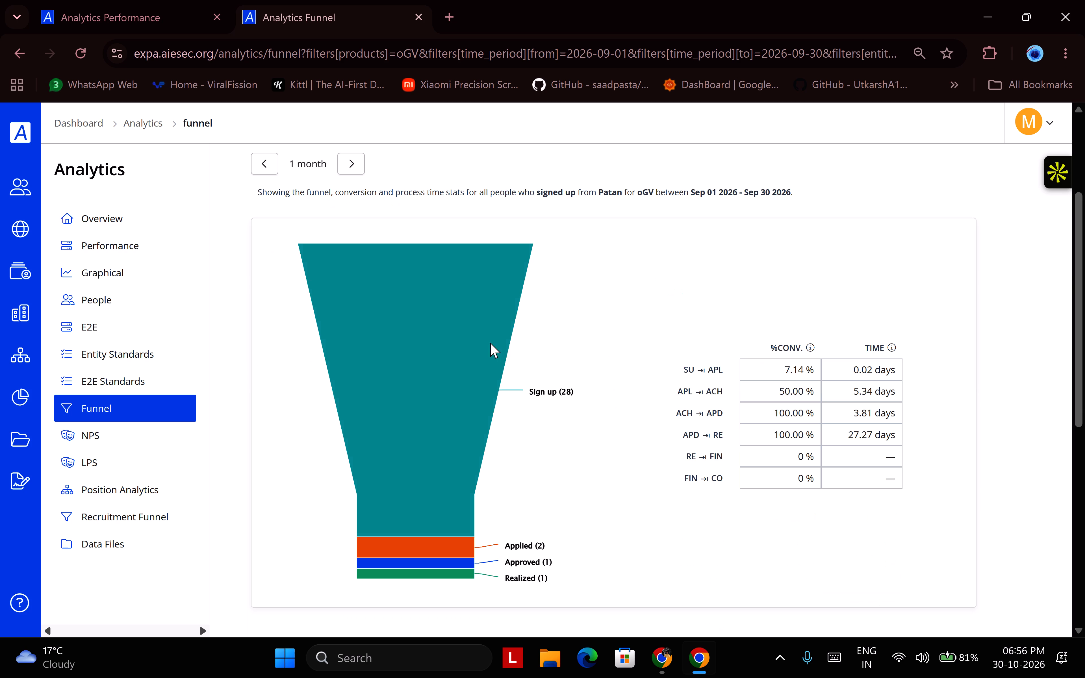
Back in the R&R Dashboard's AiPatan sheet, enter September's Point Achieved as 5 for % Conversion SU to APL.
key("alt+Tab")
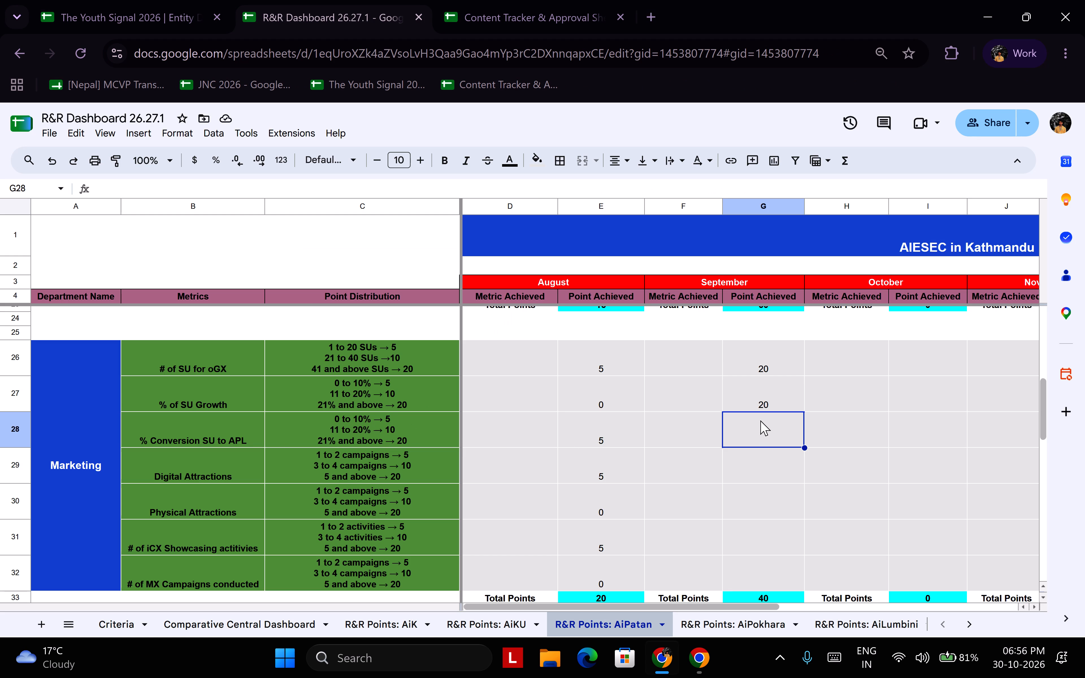
key("5")
key("Return")
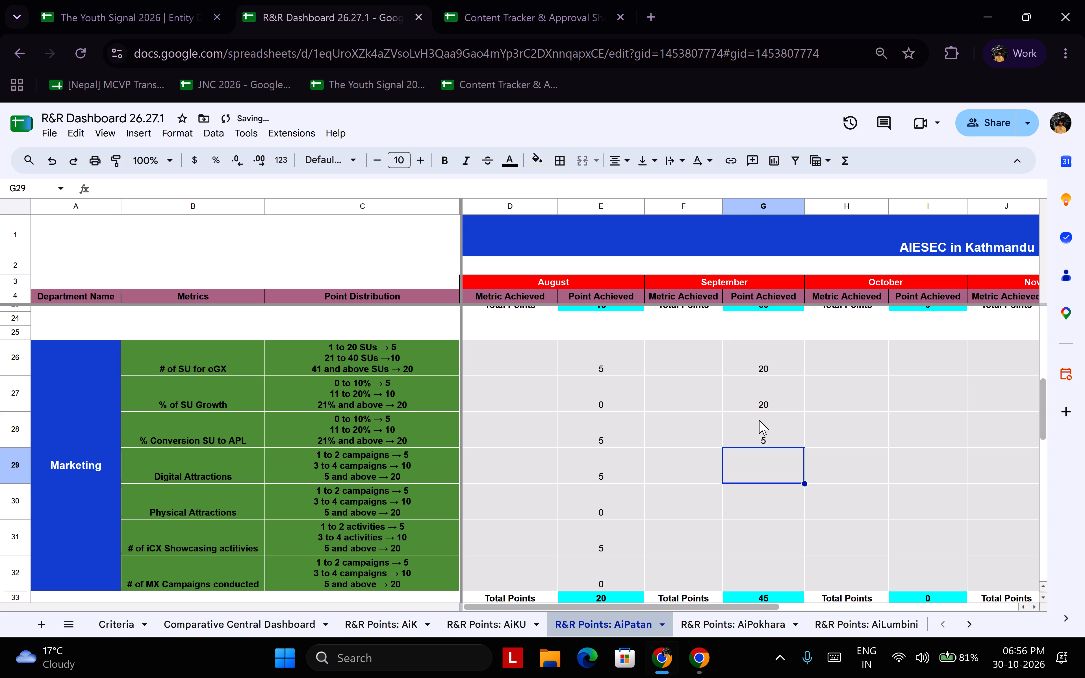
Go through the Content Tracker's Sept 2026 sheet from the start of the month, checking Patan's posts and their campaign types.
left_click(549, 0)
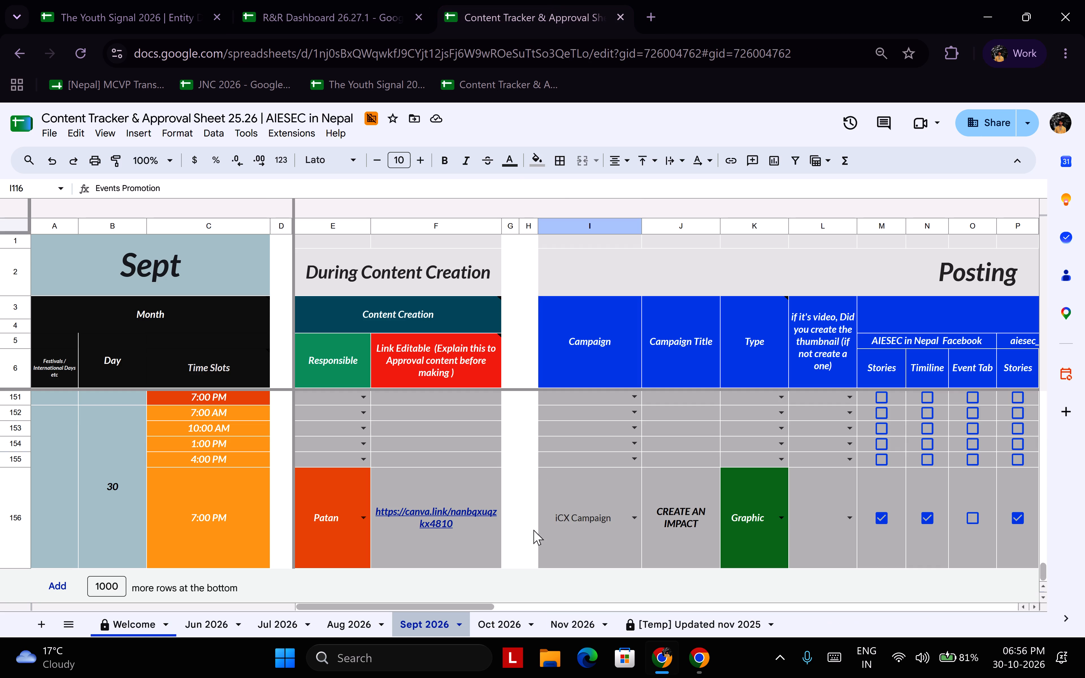
scroll(511, 477, "up", 20)
scroll(511, 477, "up", 20)
scroll(511, 477, "up", 11)
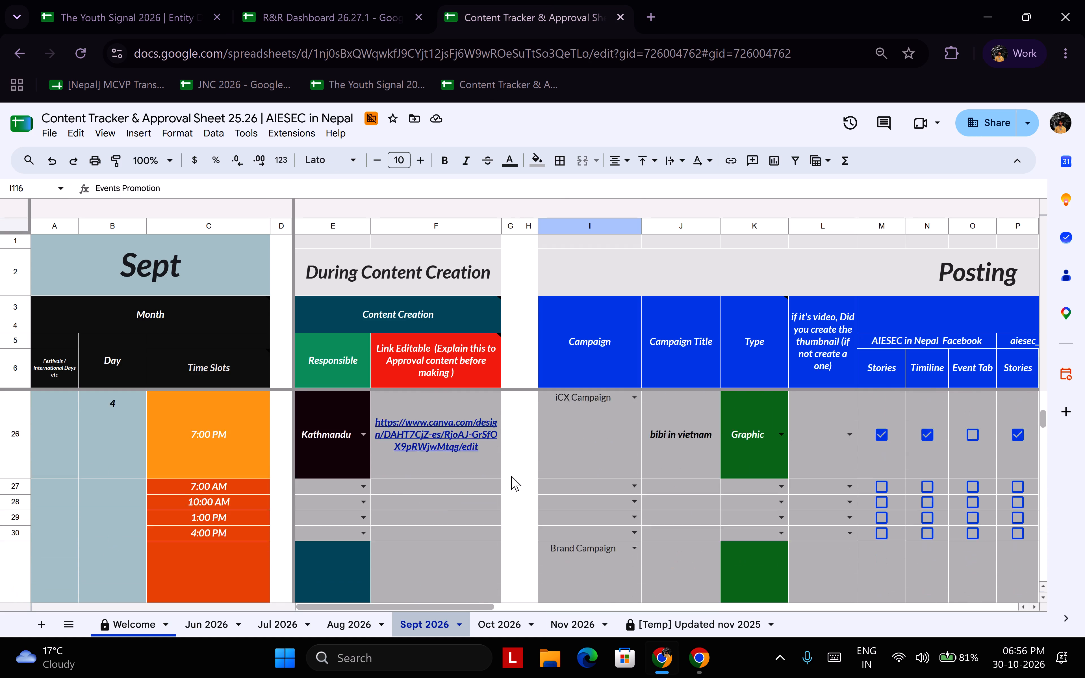
scroll(511, 476, "up", 20)
scroll(511, 476, "up", 8)
scroll(517, 475, "down", 5)
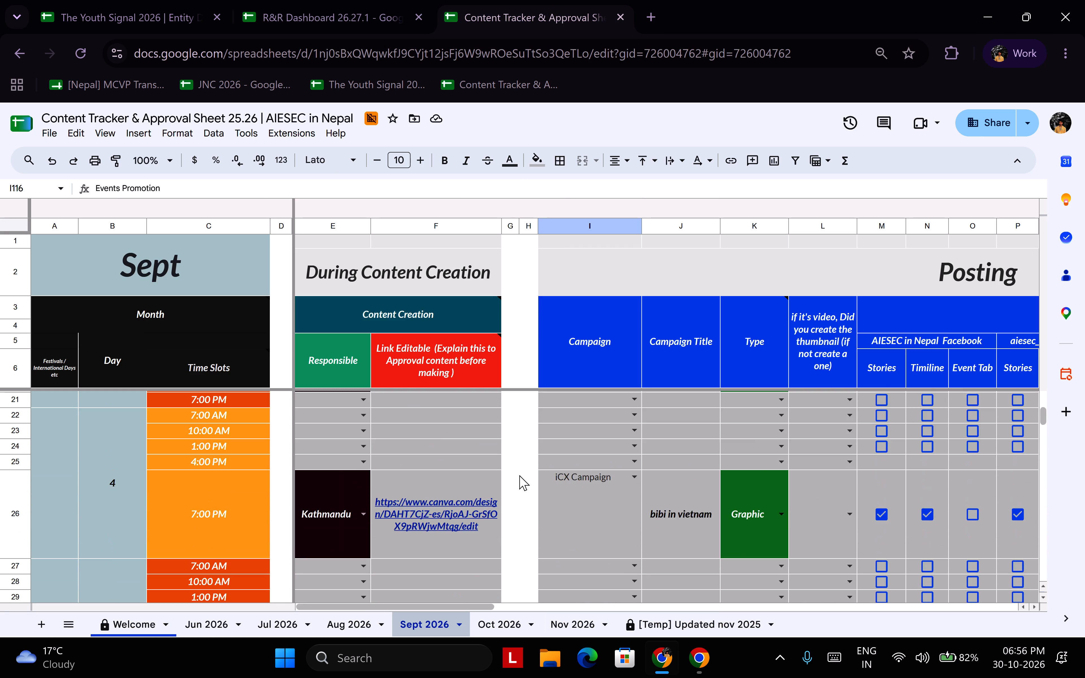
scroll(519, 475, "down", 7)
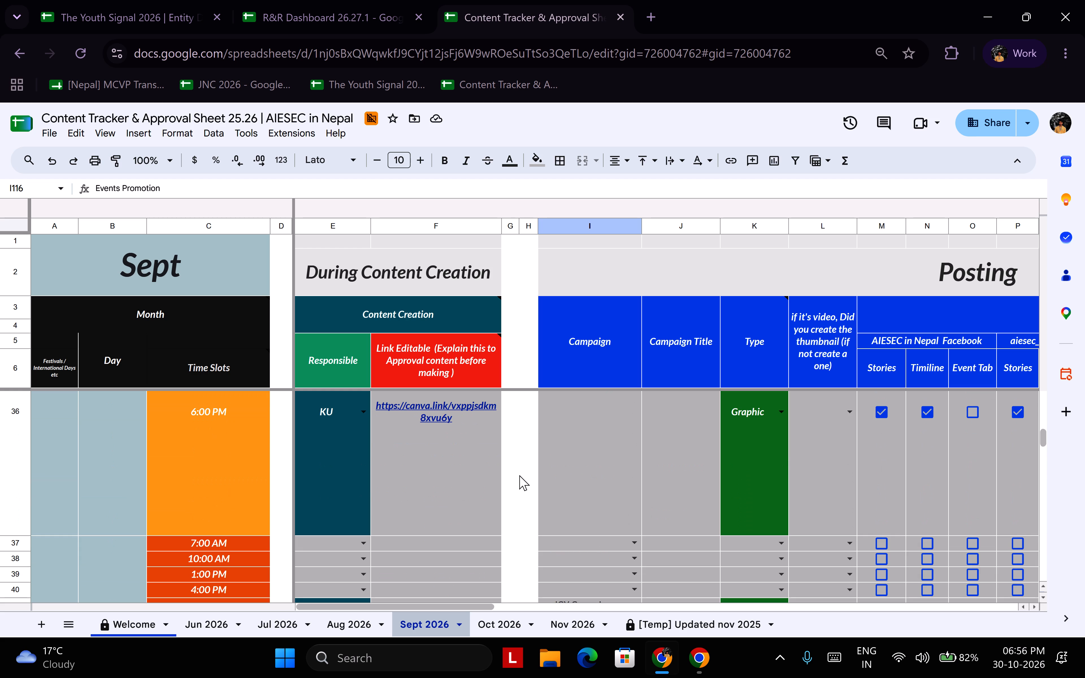
scroll(519, 475, "down", 8)
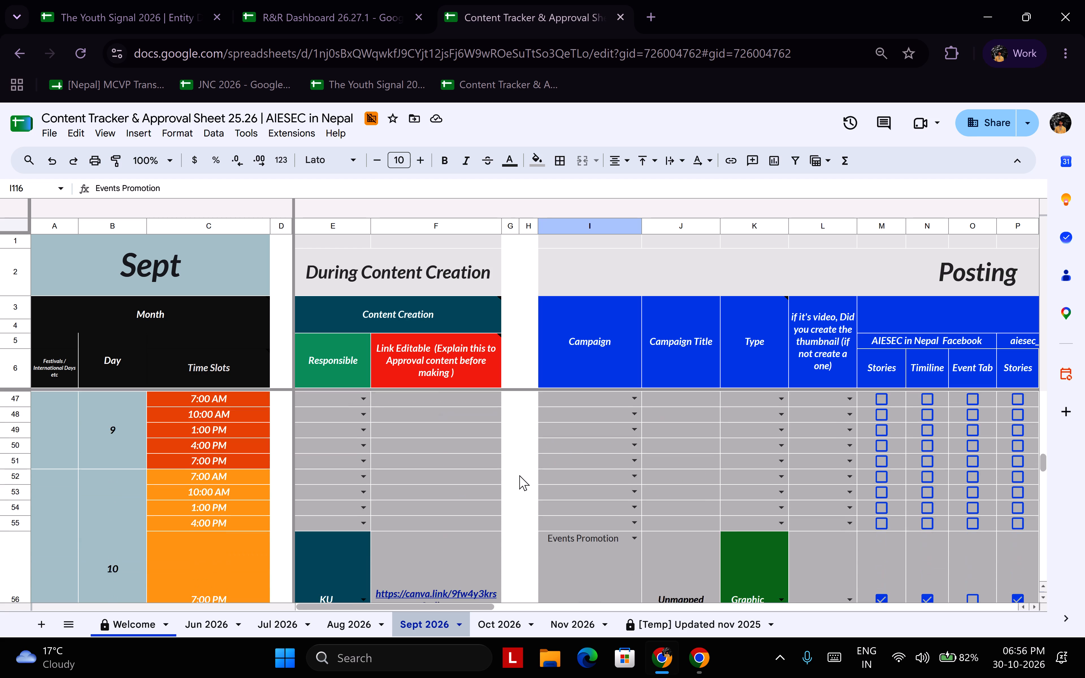
scroll(519, 475, "down", 10)
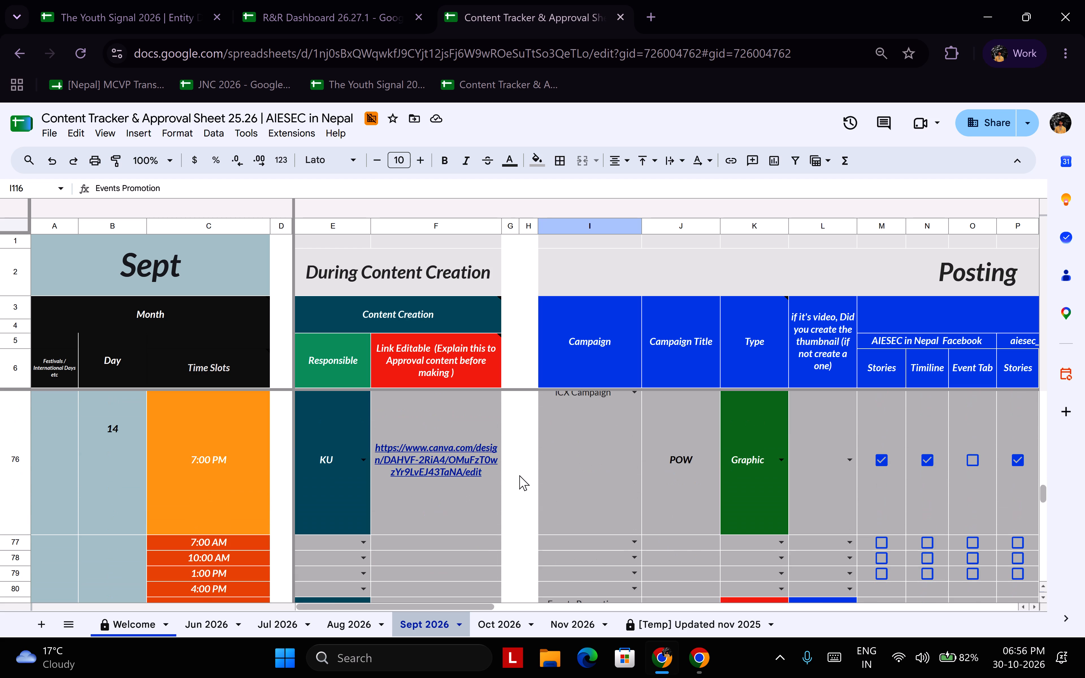
scroll(519, 475, "down", 7)
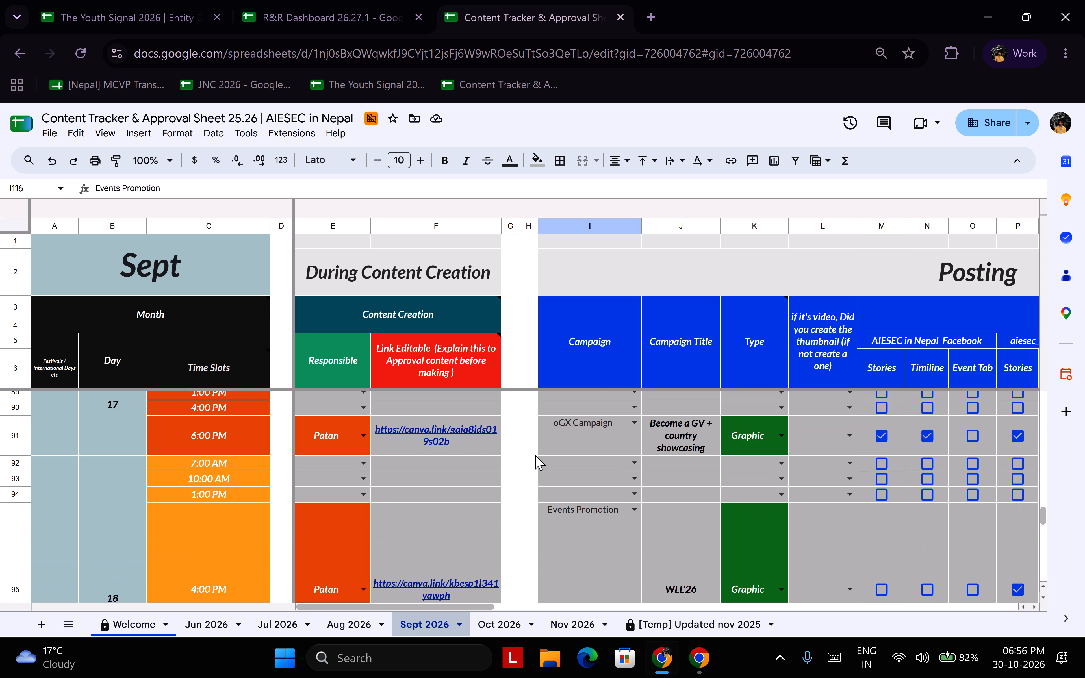
left_click(522, 435)
scroll(559, 458, "down", 1)
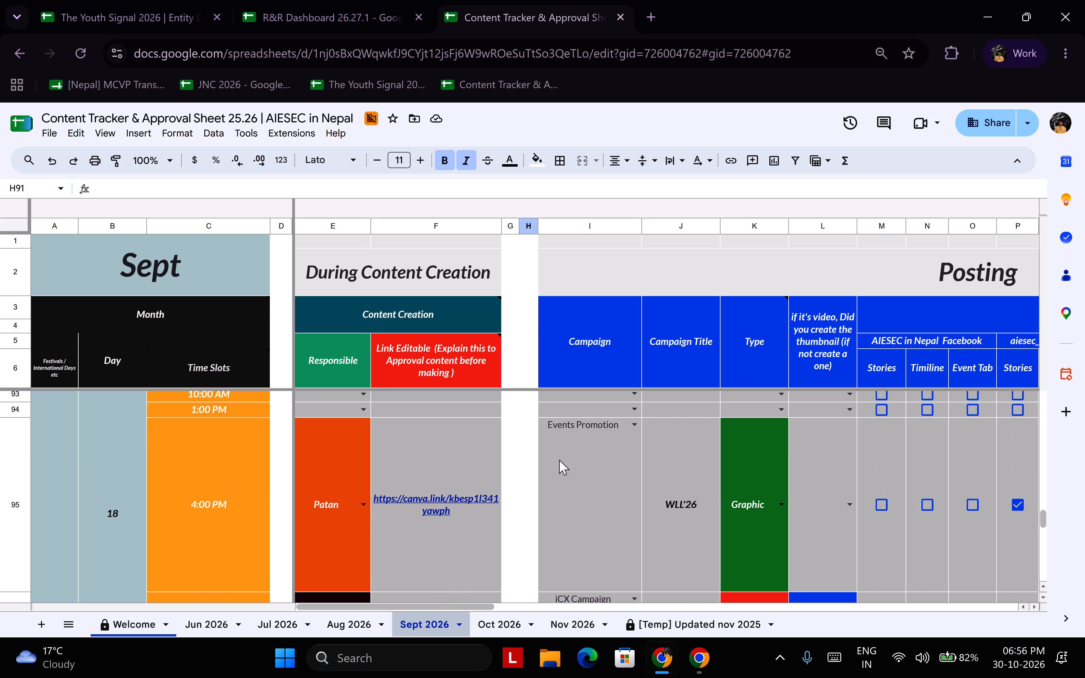
scroll(532, 471, "up", 1)
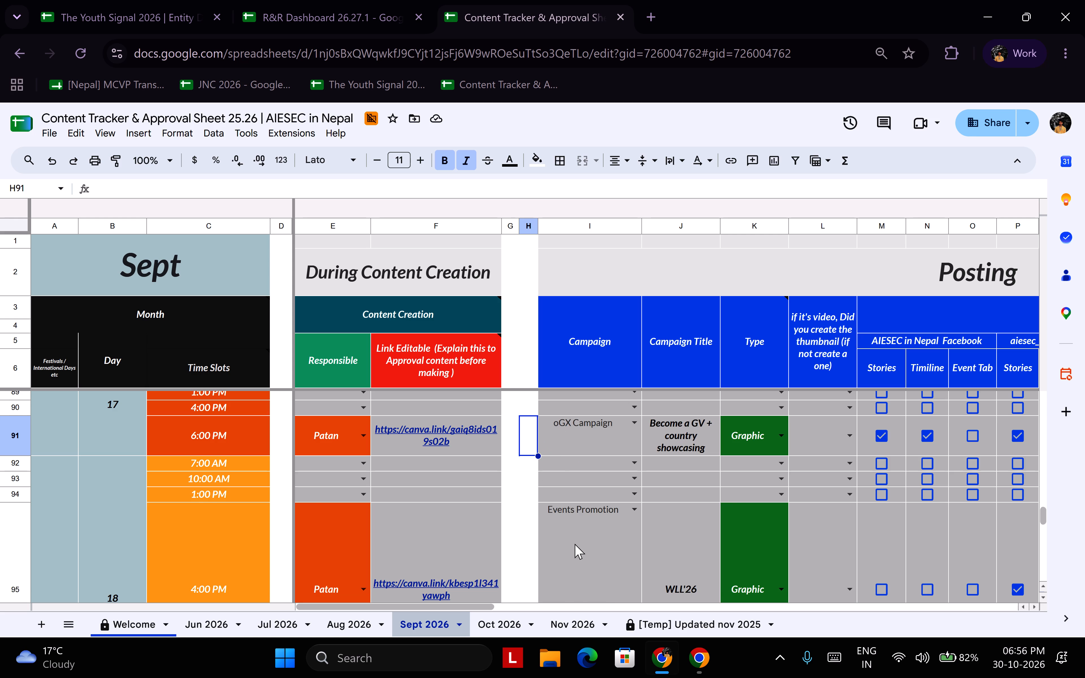
scroll(575, 544, "down", 2)
scroll(571, 515, "down", 6)
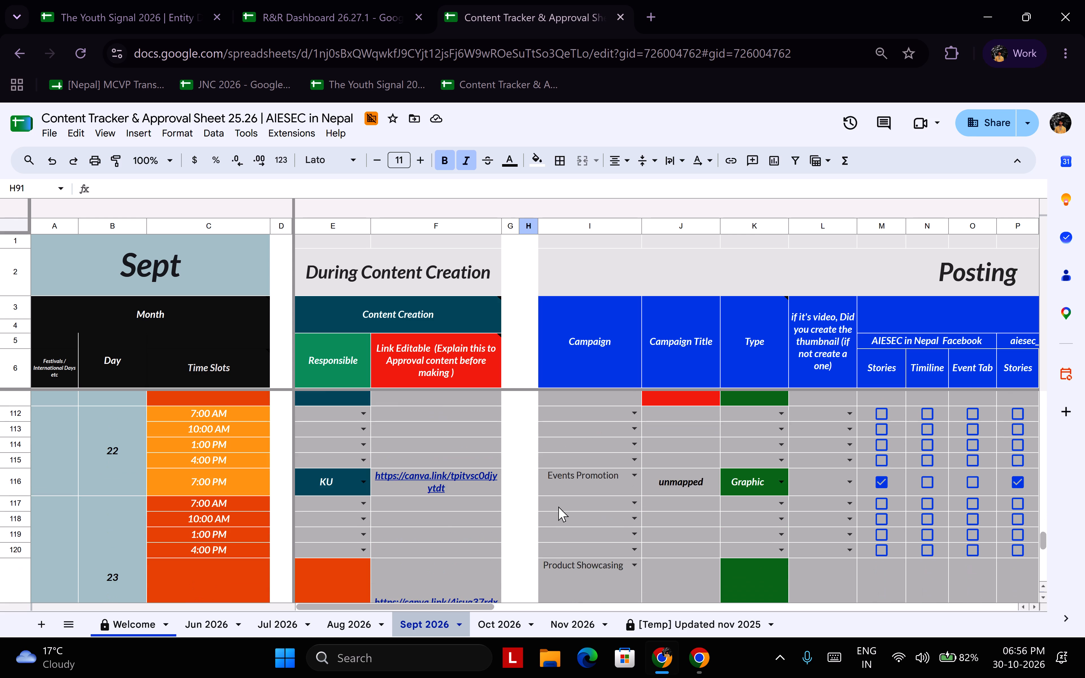
scroll(558, 505, "down", 2)
left_click(570, 435)
scroll(570, 435, "down", 4)
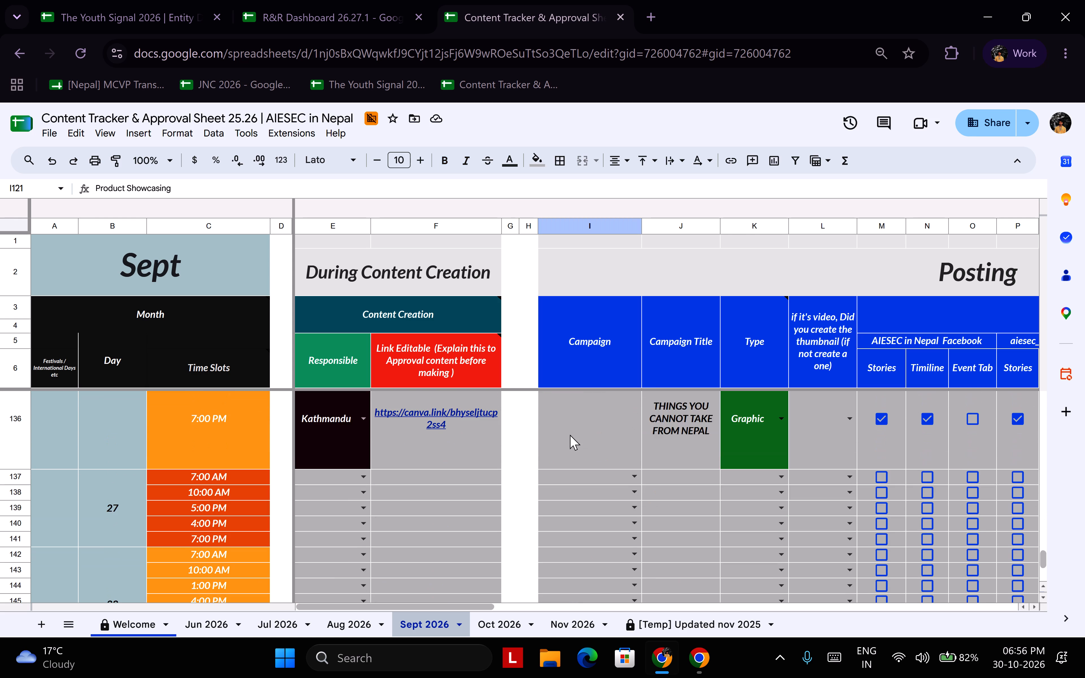
scroll(570, 435, "down", 4)
In the R&R Dashboard's AiPatan sheet, enter September's Point Achieved as 10 for Digital Attractions and 0 for Physical Attractions.
left_click(329, 0)
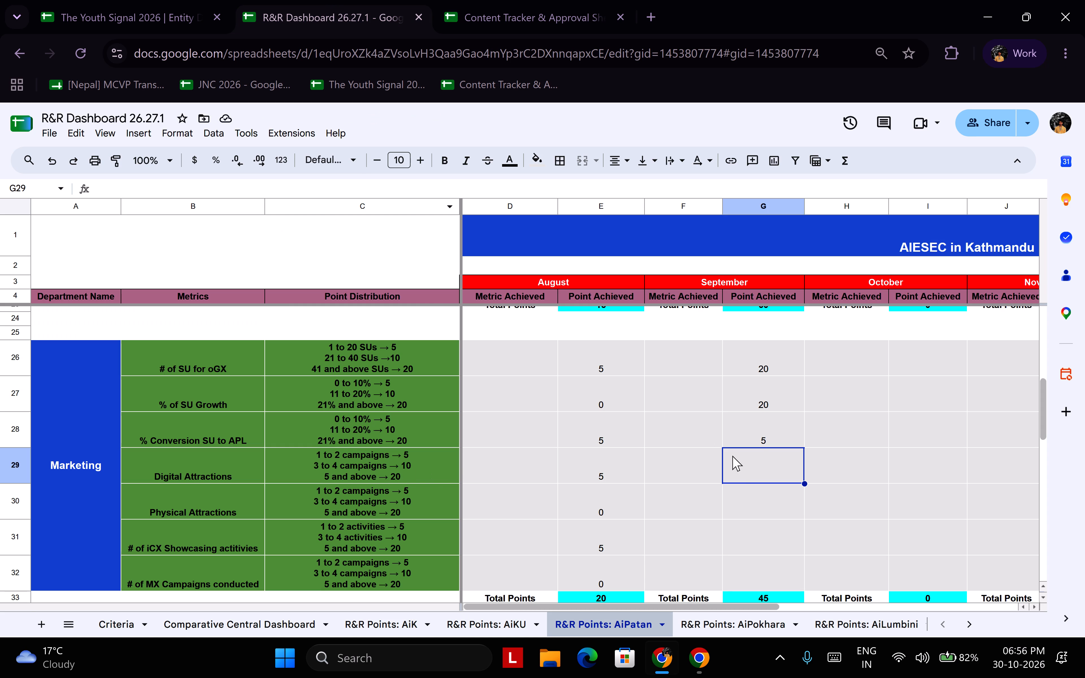
double_click(747, 462)
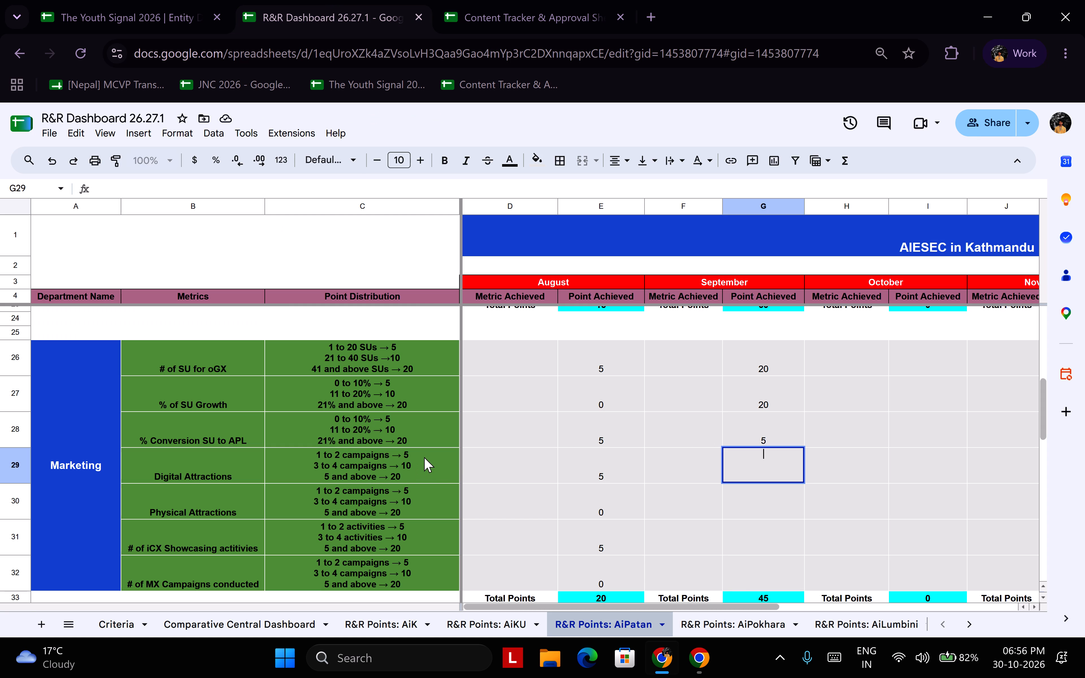
type("10")
key("Return")
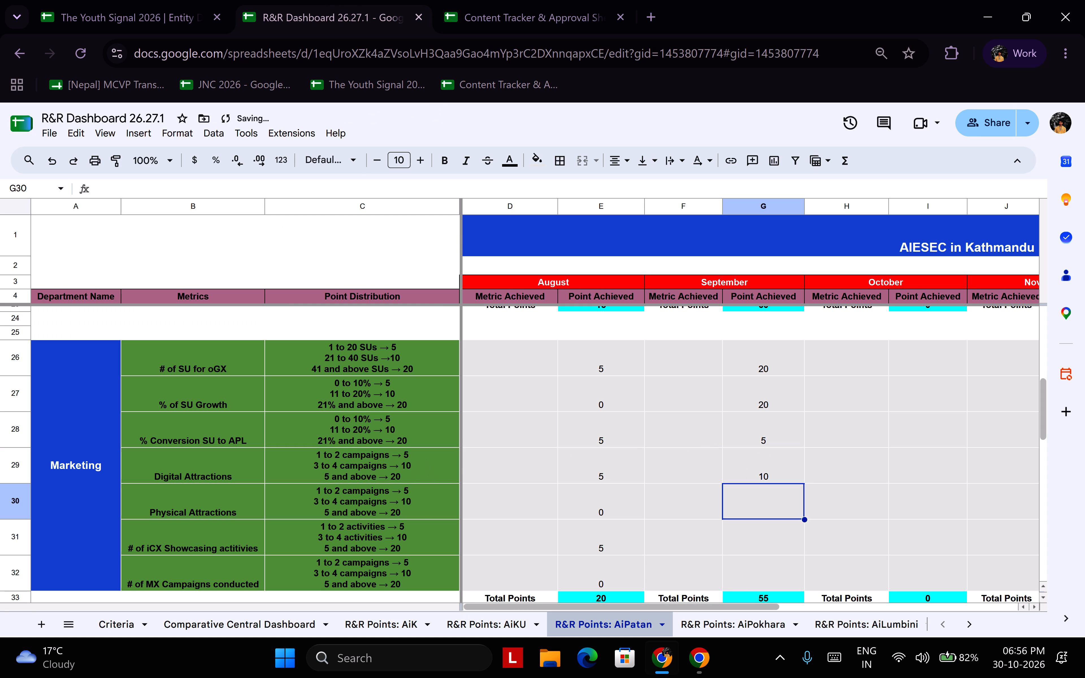
key("0")
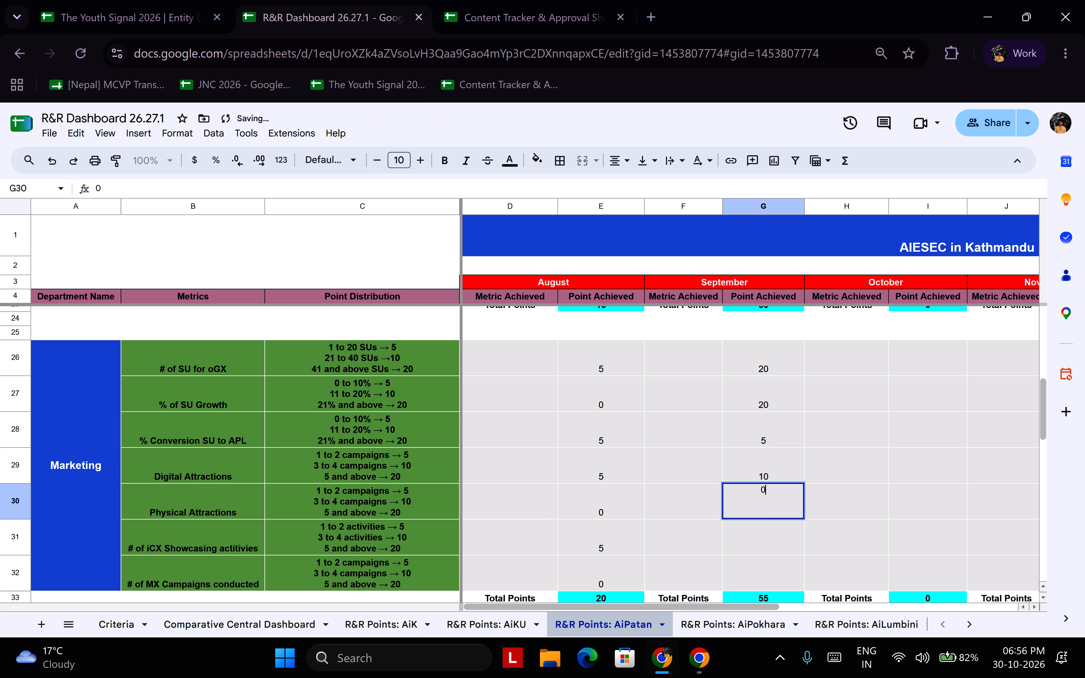
key("Return")
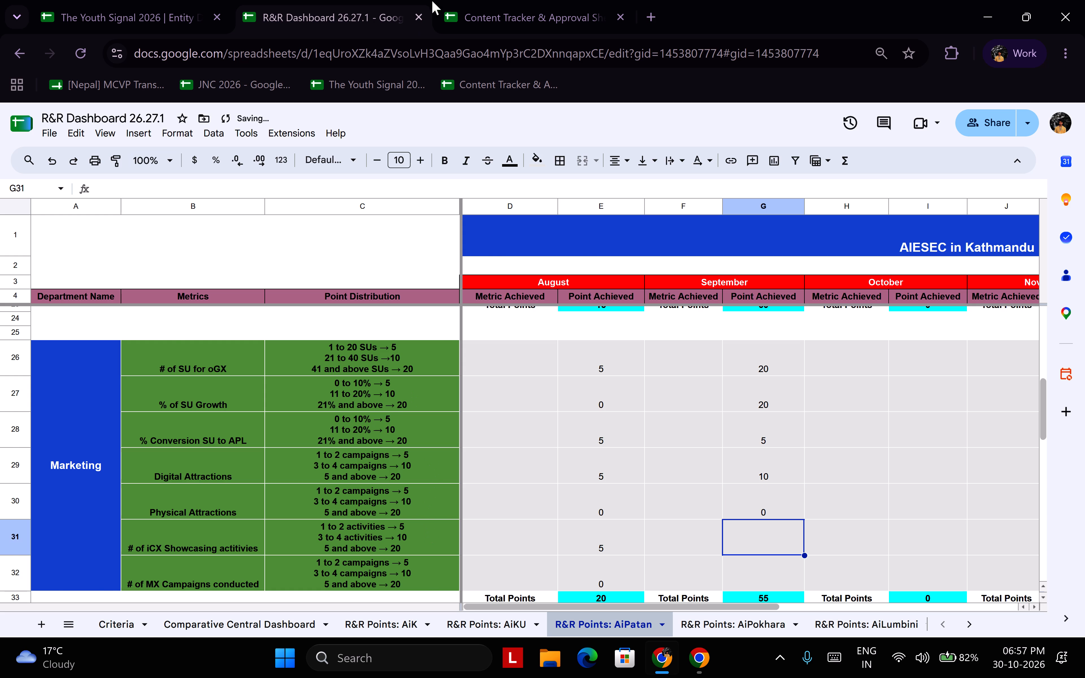
Recheck the Content Tracker, and enter September's AiPatan points as 5 for # of iCX Showcasing activities and 0 for # of MX Campaigns conducted.
left_click(459, 0)
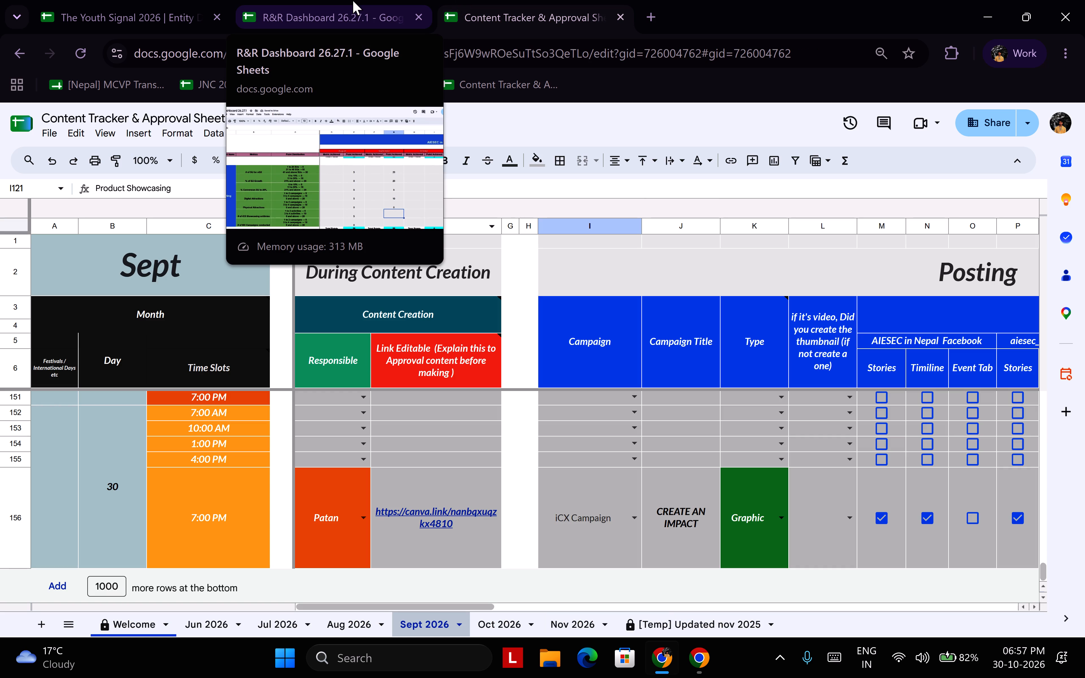
left_click(353, 0)
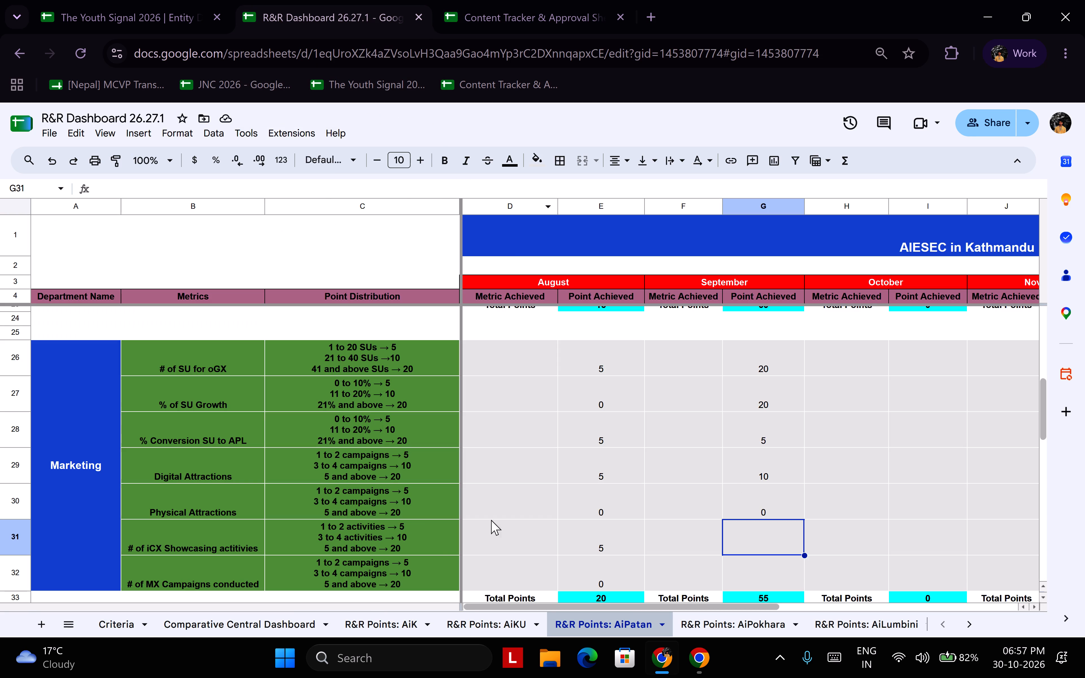
key("5")
key("Return")
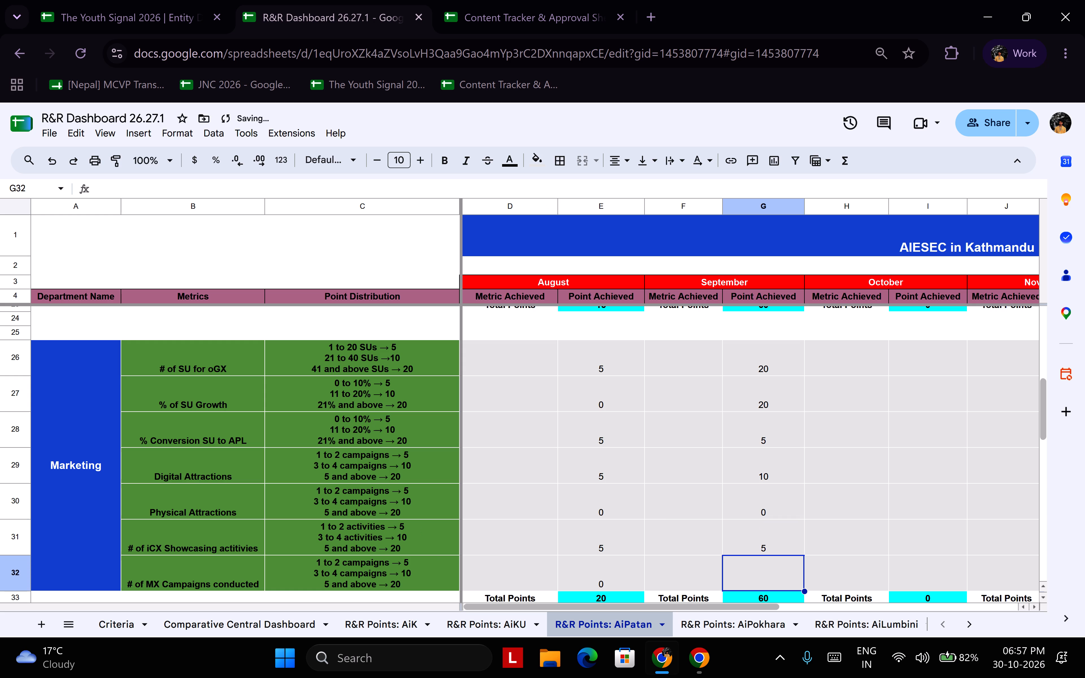
key("0")
key("Return")
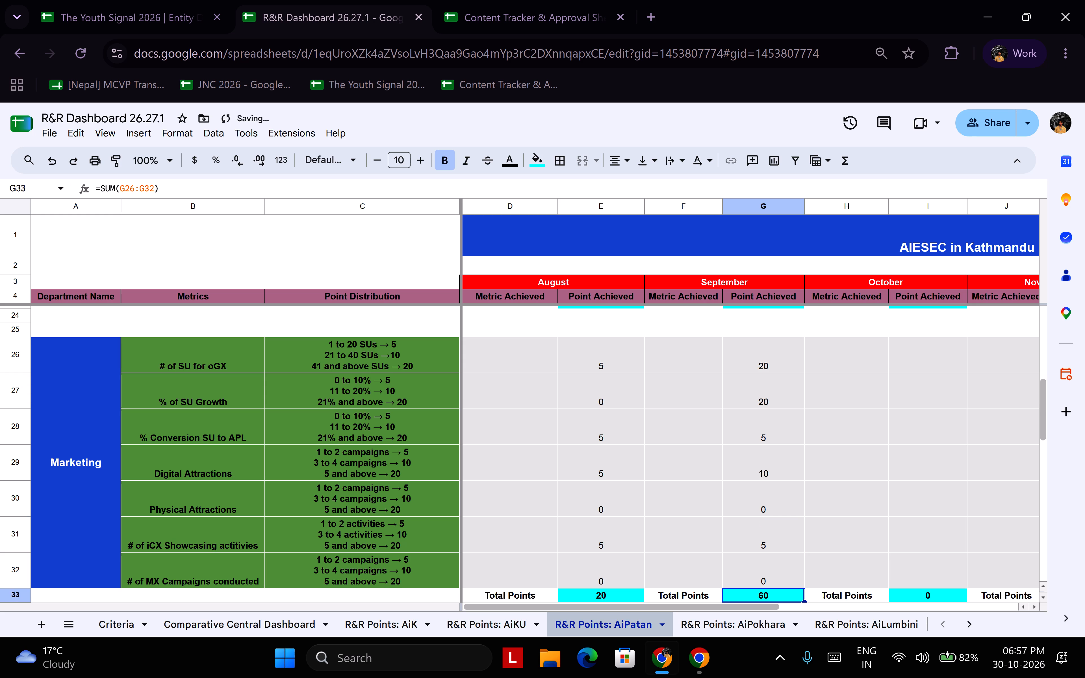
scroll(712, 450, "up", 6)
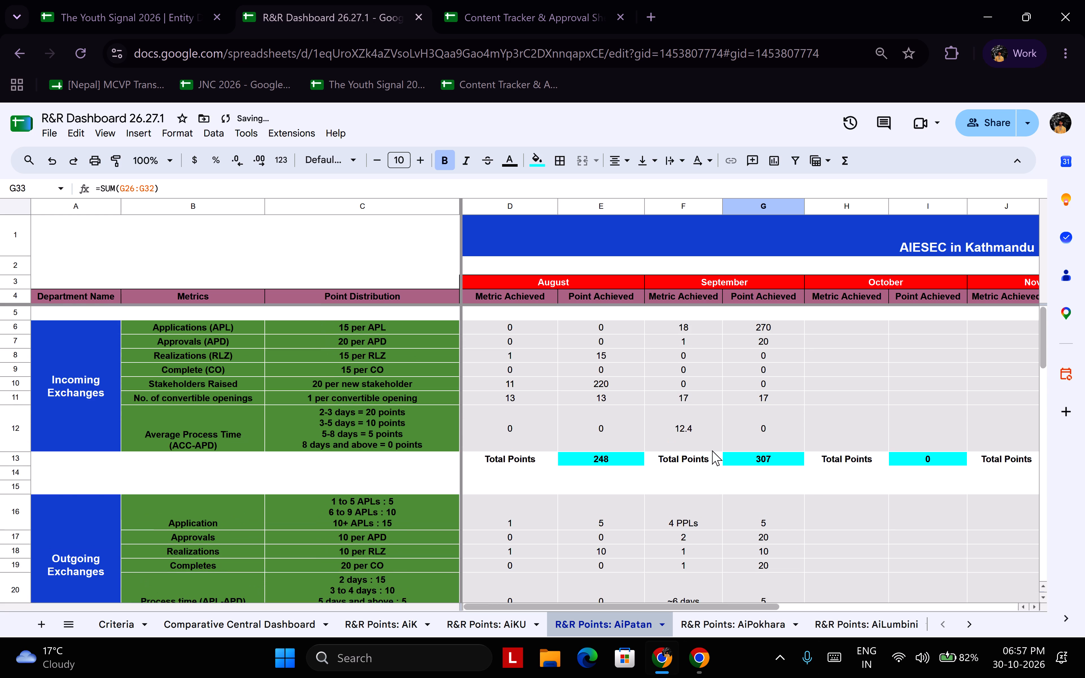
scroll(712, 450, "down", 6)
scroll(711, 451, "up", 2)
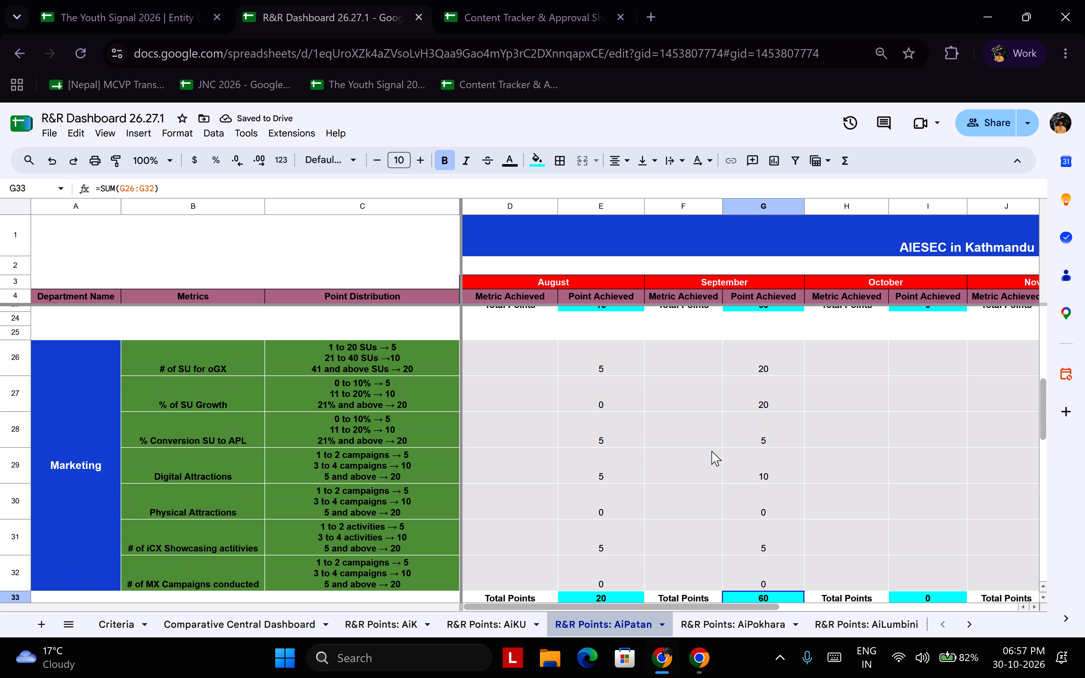
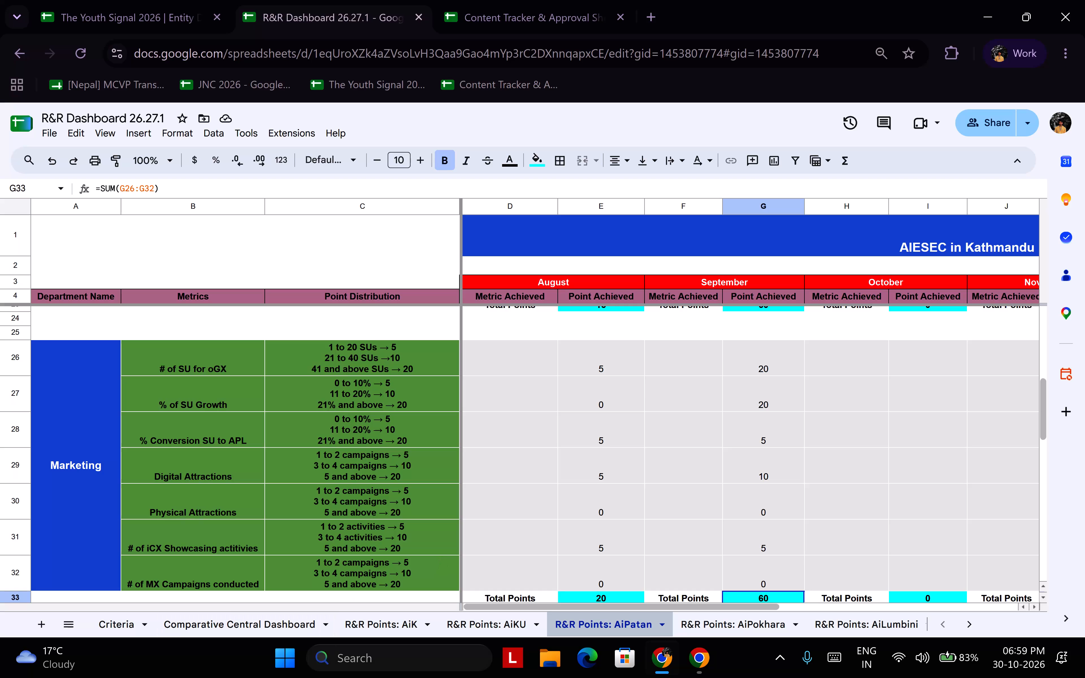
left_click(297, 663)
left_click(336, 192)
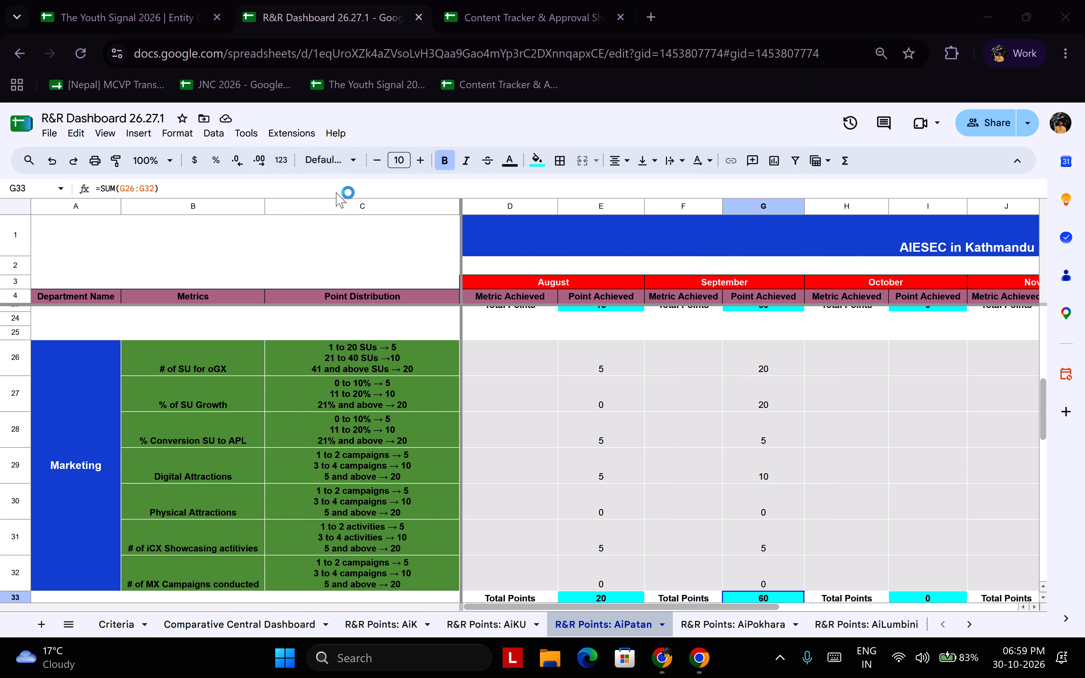
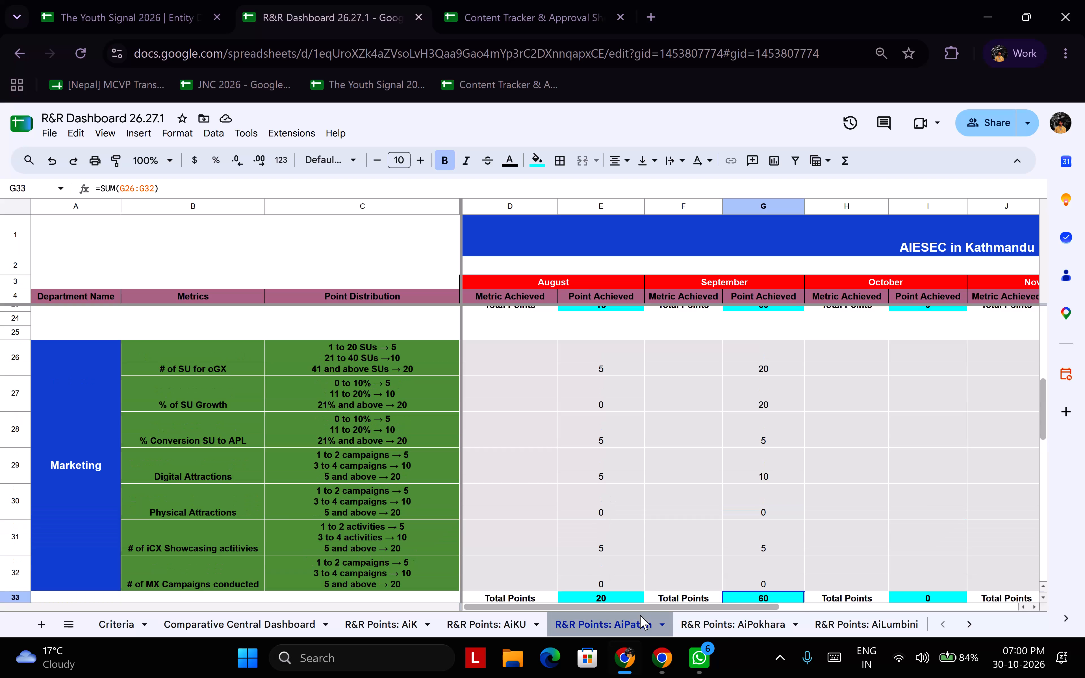
Go to the Marketing section of the R&R Points: AiPokhara sheet.
left_click(737, 624)
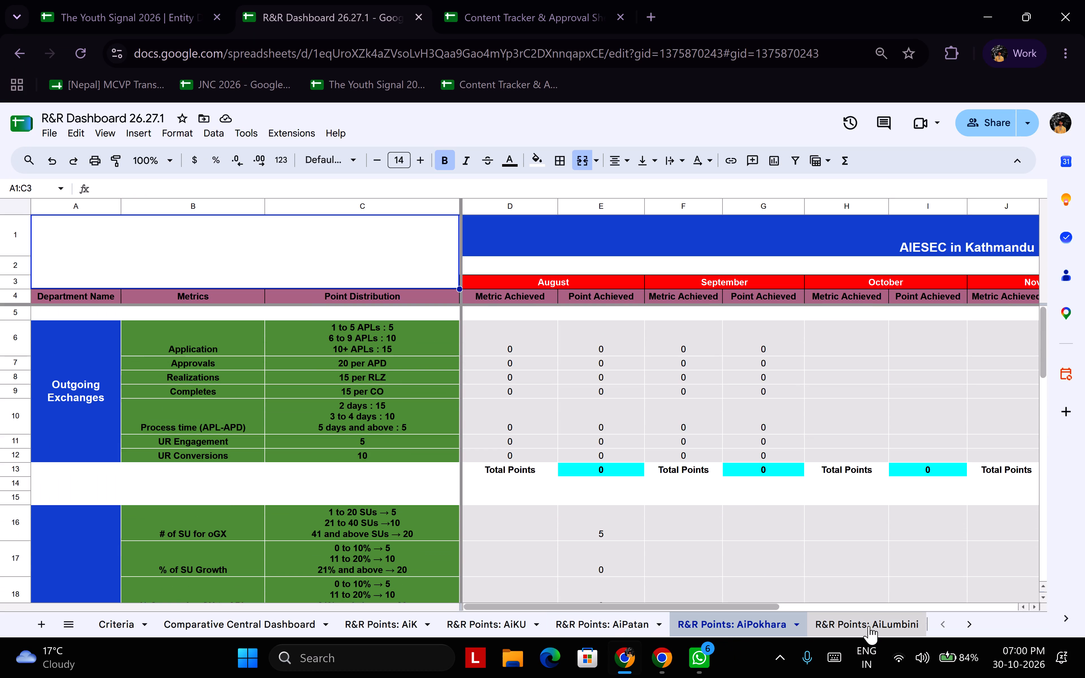
scroll(520, 486, "down", 2)
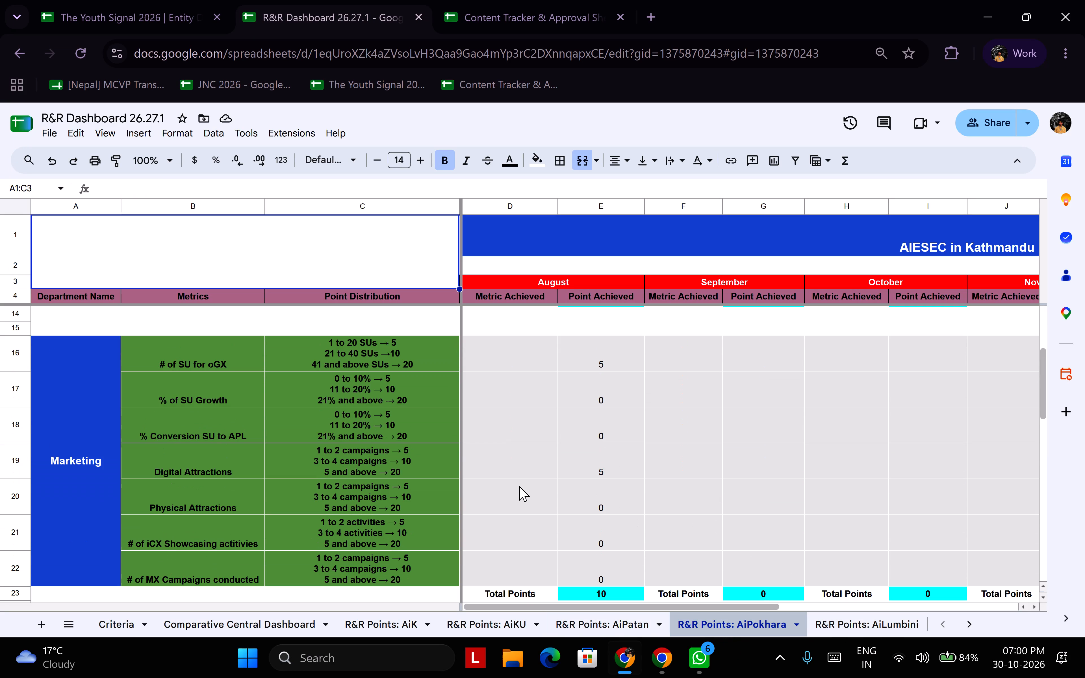
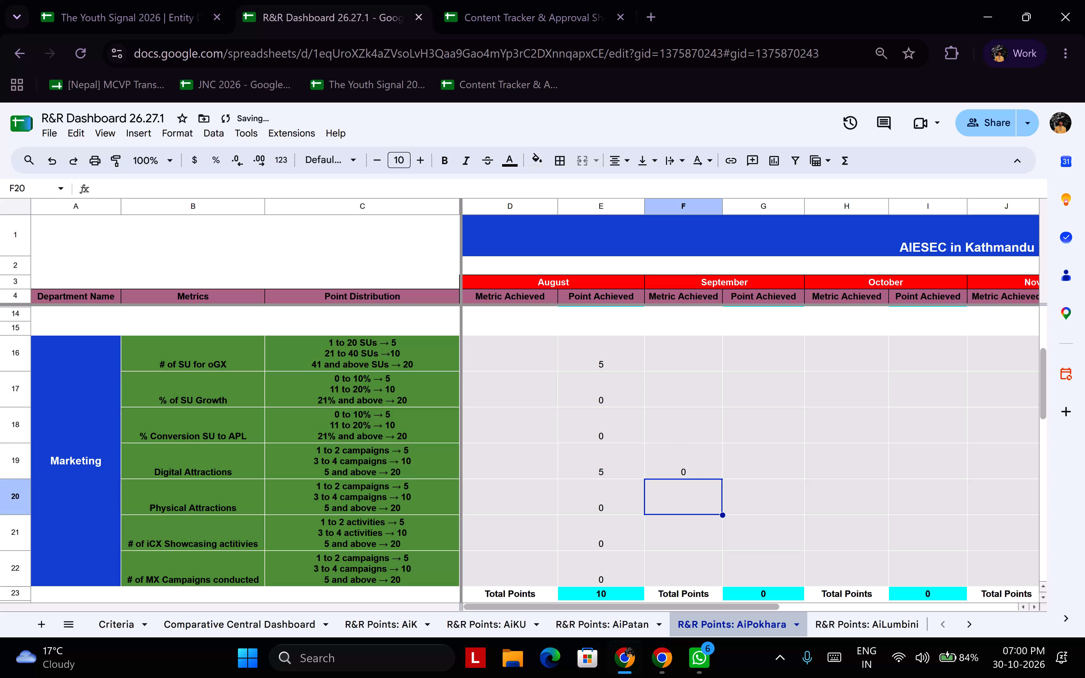
Enter 0 in AiPokhara's September Metric Achieved column for Physical Attractions, # of iCX Showcasing activities and # of MX Campaigns conducted.
key("0")
key("Return")
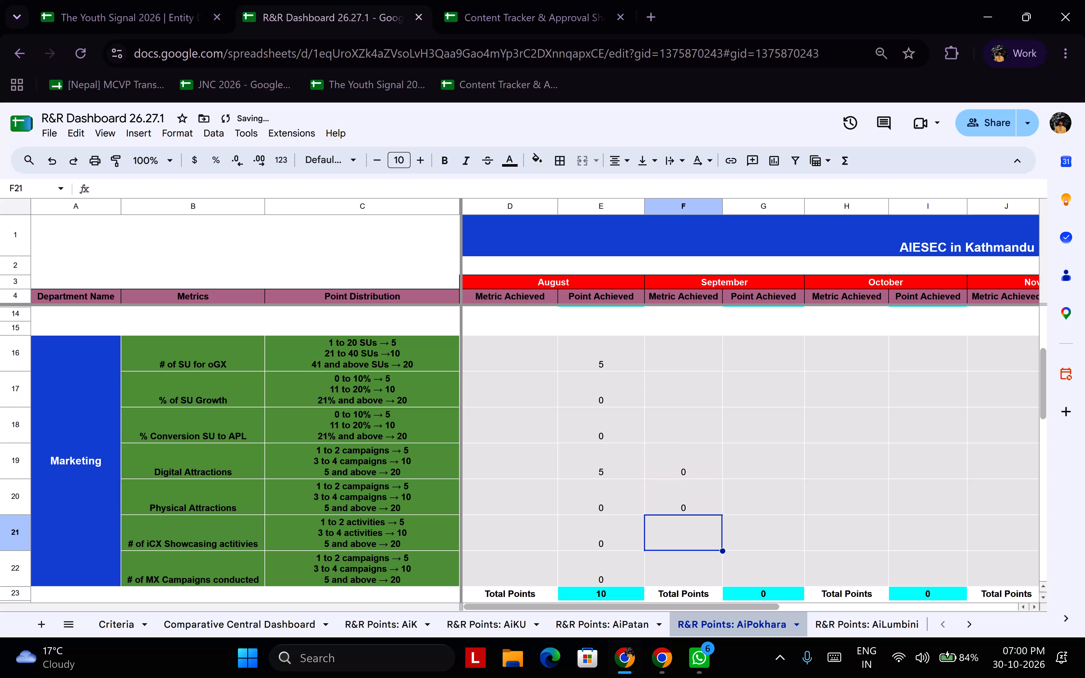
key("0")
key("Return")
key("0")
key("Return")
Move the four September zeros, Digital Attractions through # of MX Campaigns conducted, from Metric Achieved to the matching Point Achieved cells.
key("Up")
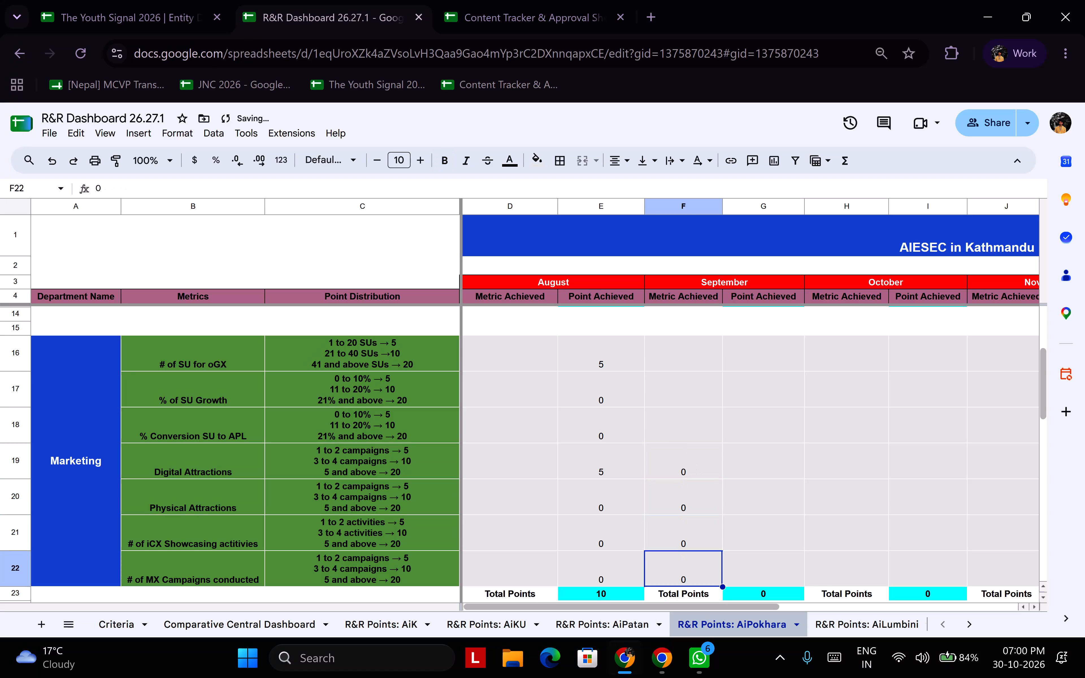
key("Up")
key("Up")
key("Up")
key("shift+Down")
key("shift+Down")
key("shift+Down")
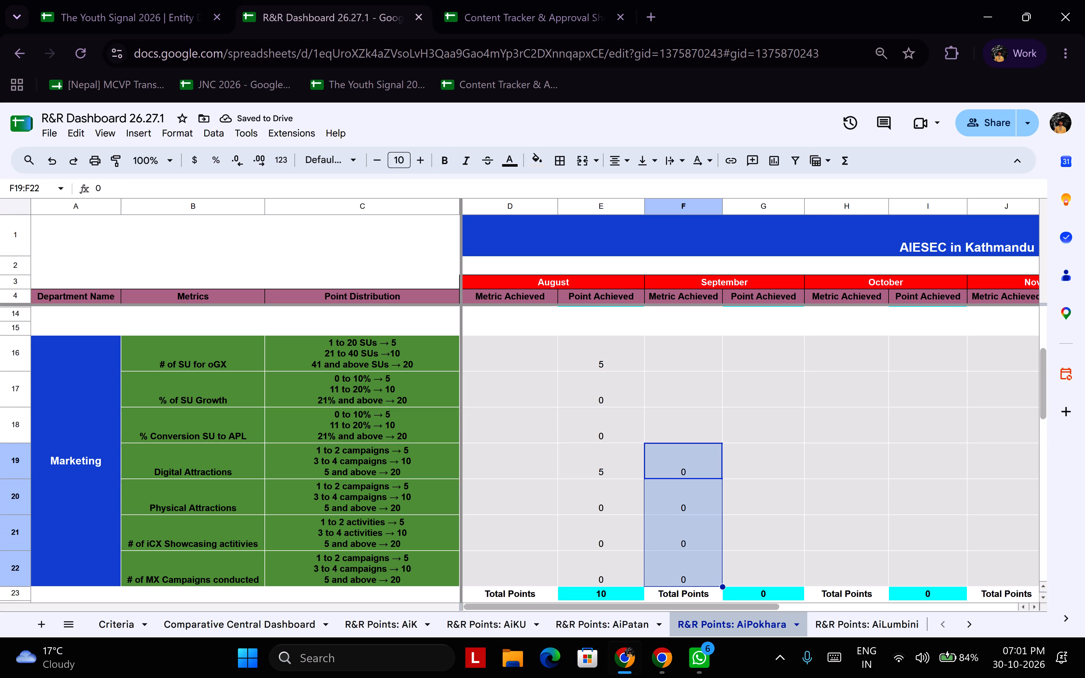
key("ctrl+x")
key("Up")
key("Right")
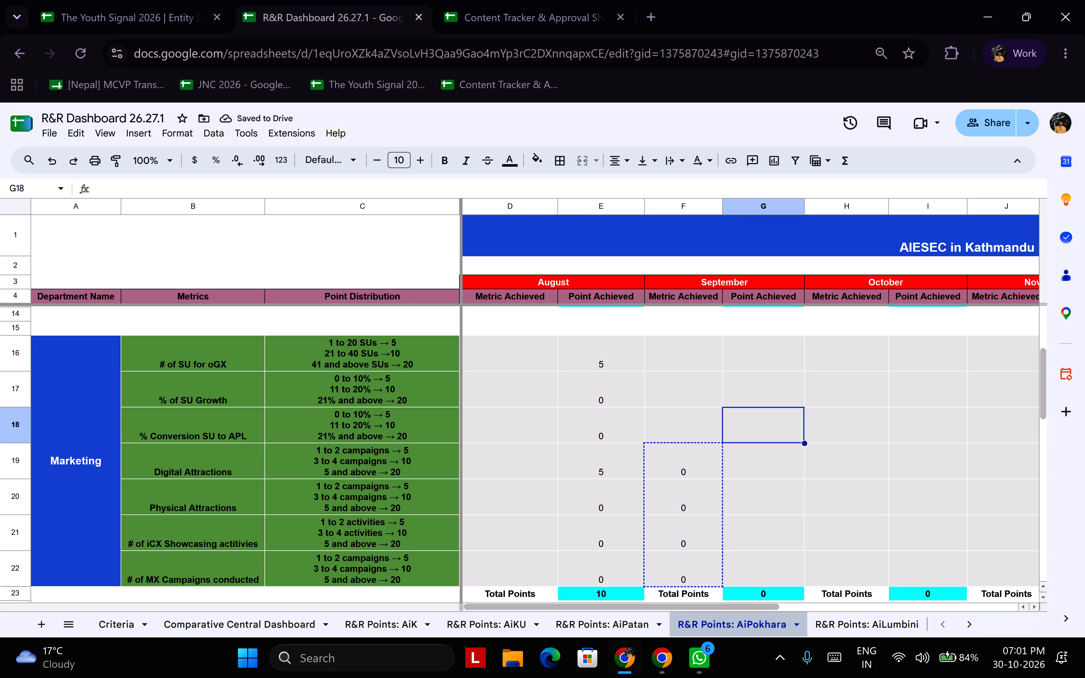
key("Down")
key("ctrl+v")
Restore the grey formatting of September's four vacated Metric Achieved cells by copying the blank % Conversion SU to APL cell onto each.
key("Up")
key("Left")
key("ctrl+c")
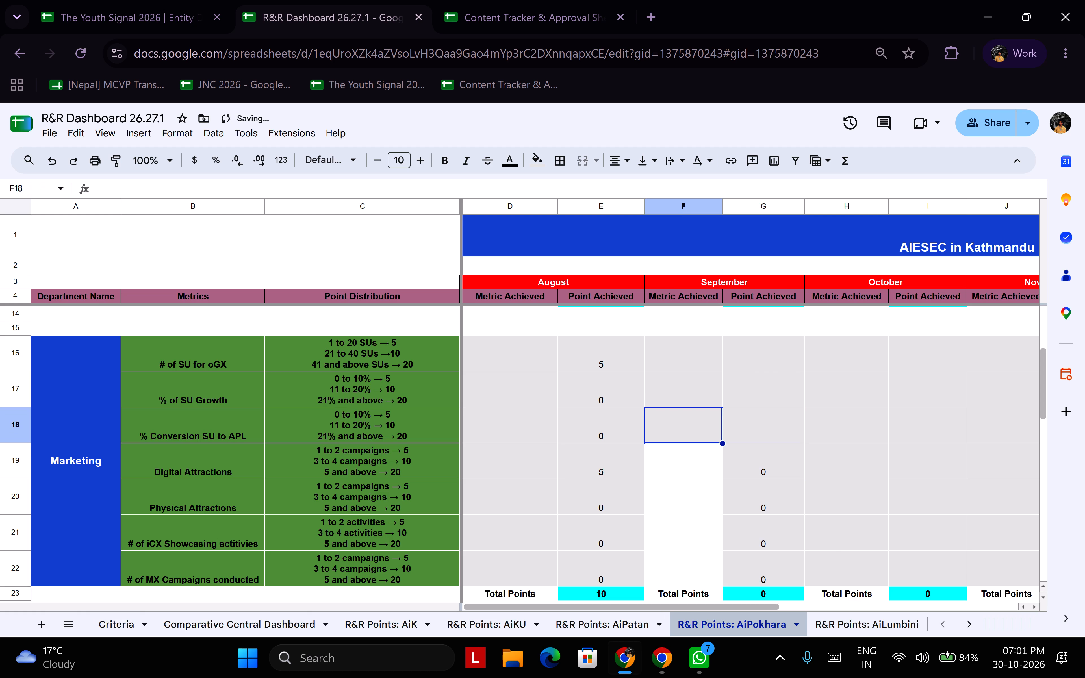
key("Down")
key("ctrl+v")
key("Down")
key("ctrl+v")
key("Down")
key("ctrl+v")
key("Down")
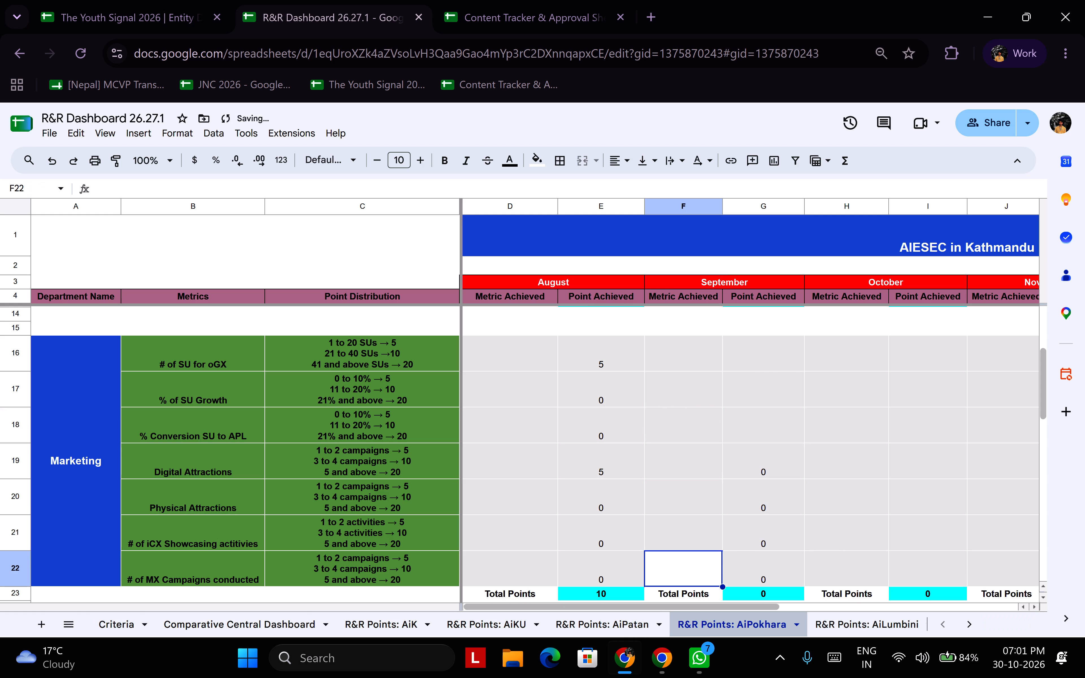
key("ctrl+v")
Select September's Point Achieved cell for # of SU for oGX in the AiPokhara sheet.
key("Up")
key("Up")
key("Up")
key("Up")
key("Right")
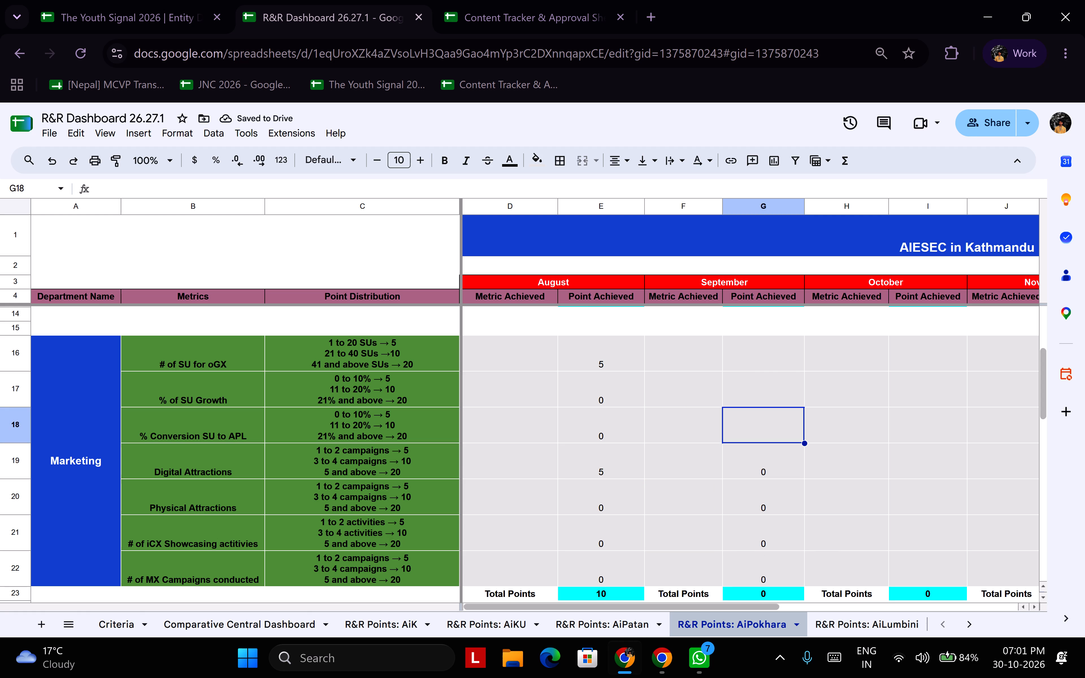
key("Up")
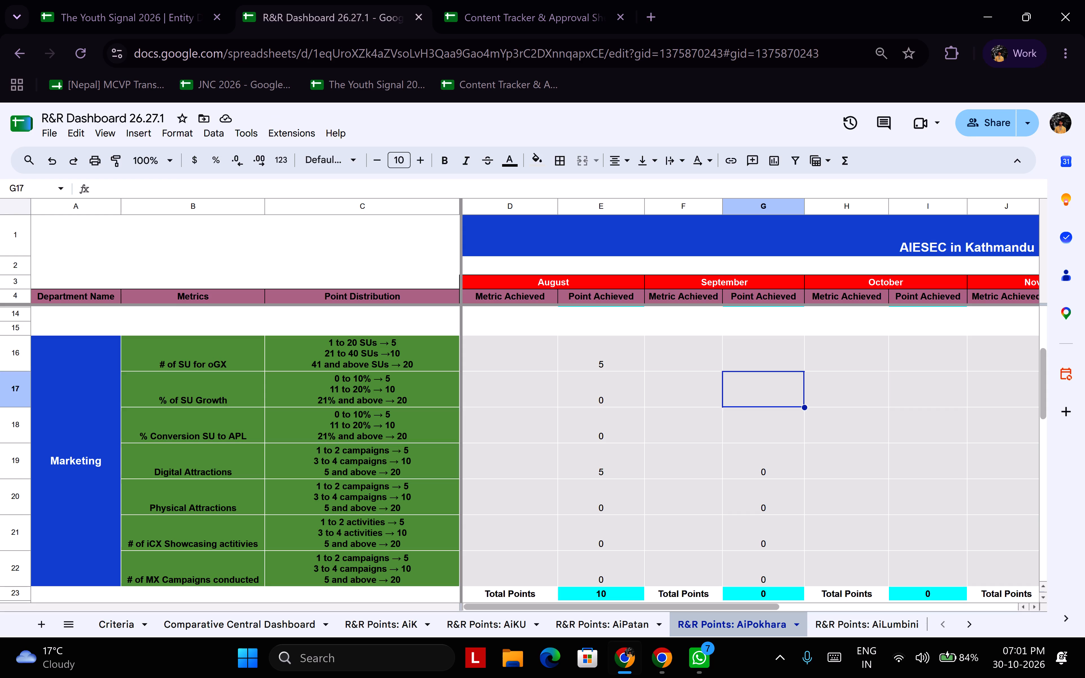
key("Up")
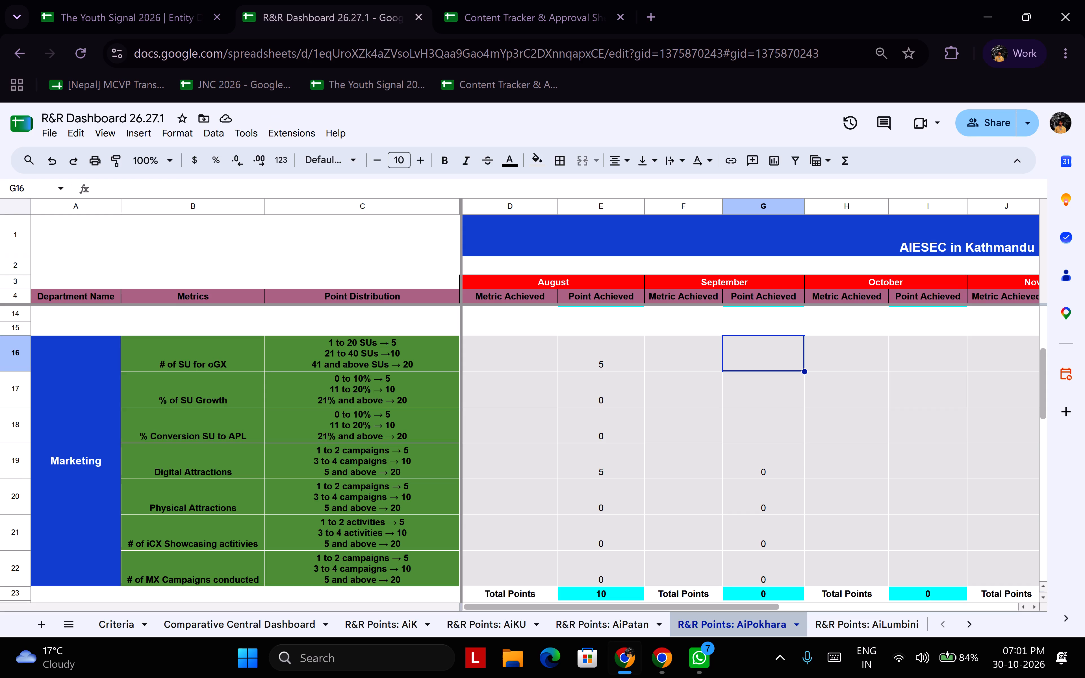